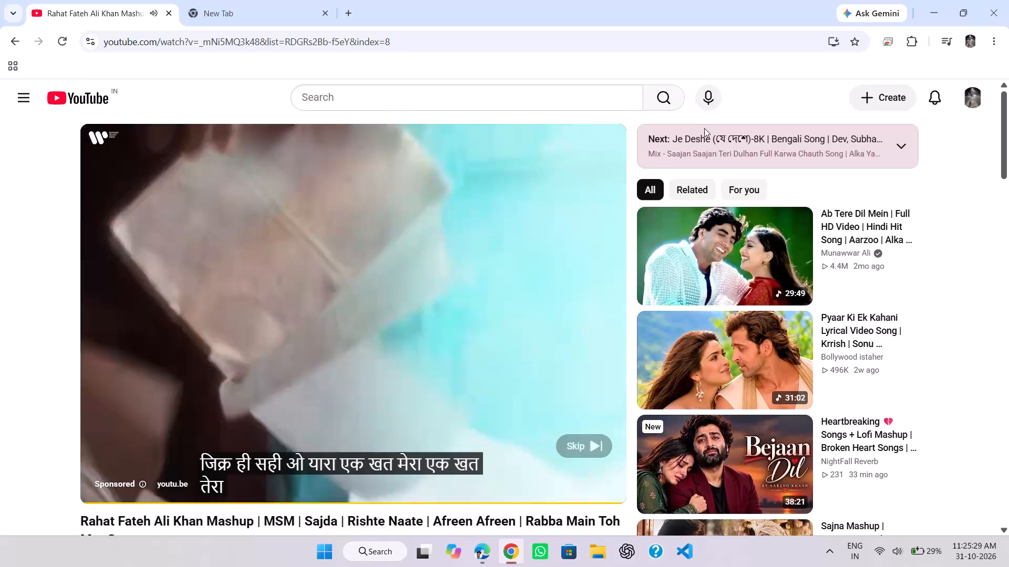
# Open the recent untitled Google Forms form from the new tab page and display its responses.
pyautogui.click(253, 0)
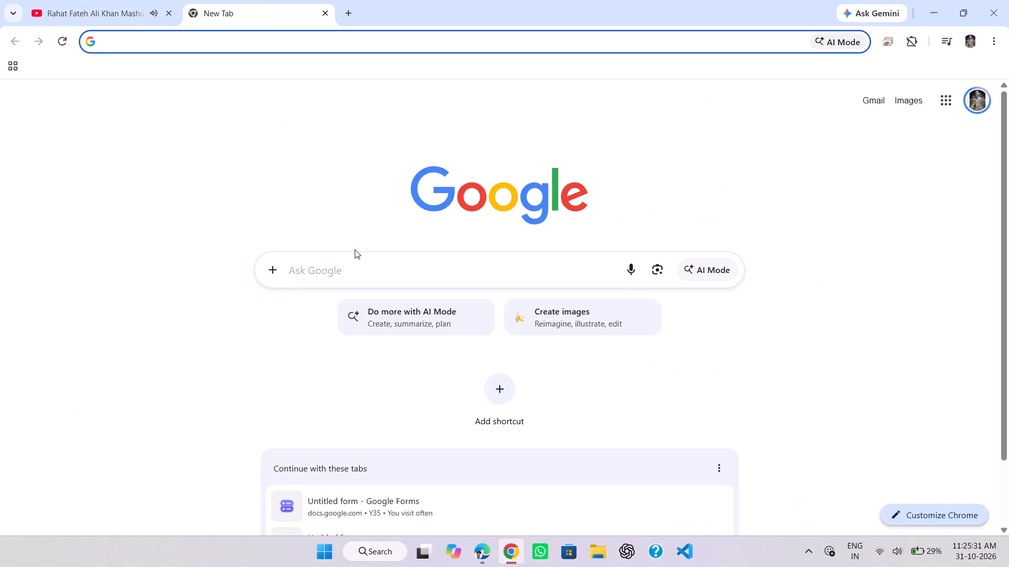
pyautogui.click(419, 508)
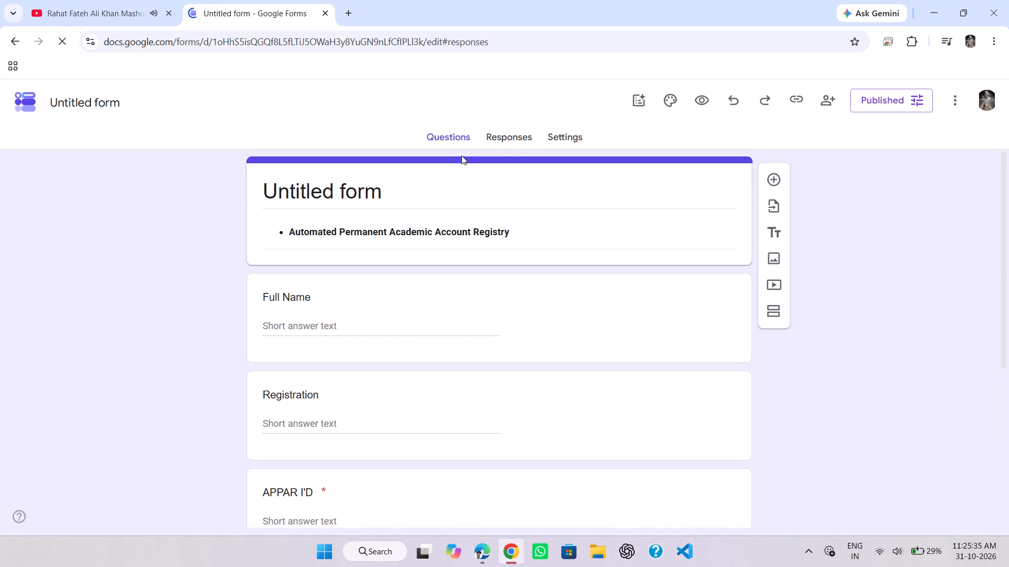
pyautogui.click(489, 142)
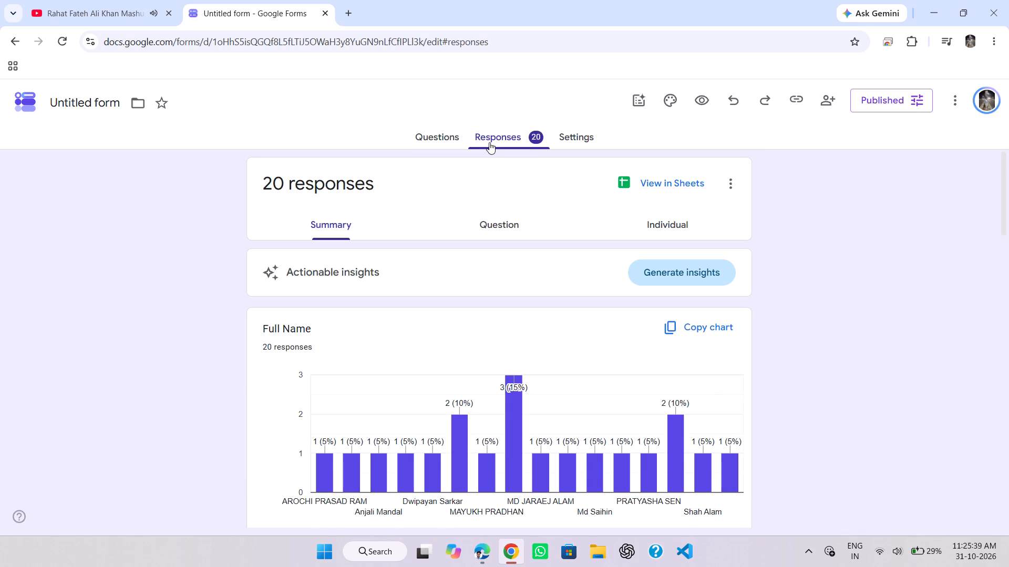
# Look over the response summary charts and open the form's linked responses spreadsheet.
pyautogui.scroll(-2, 499, 175)
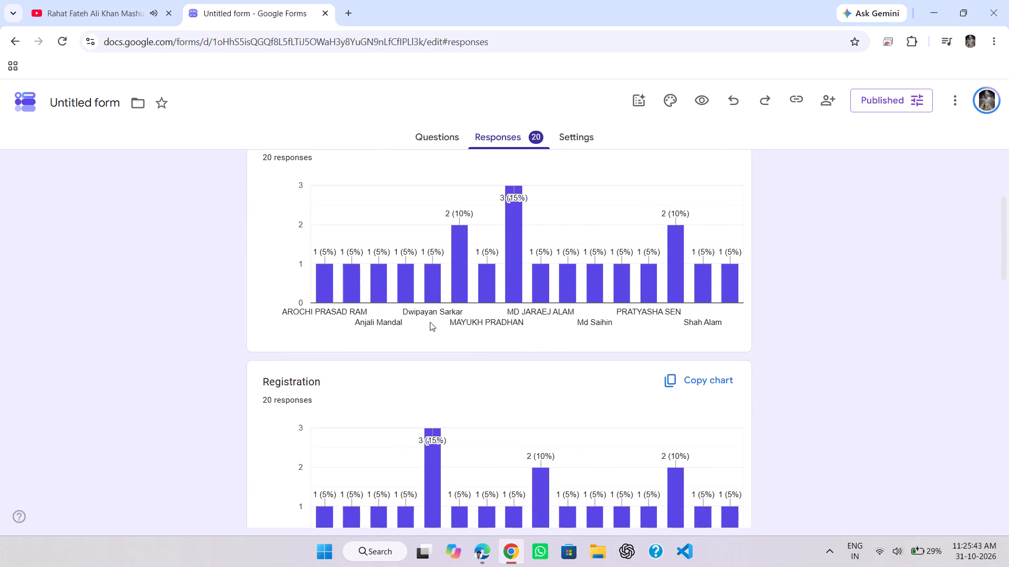
pyautogui.scroll(1, 519, 313)
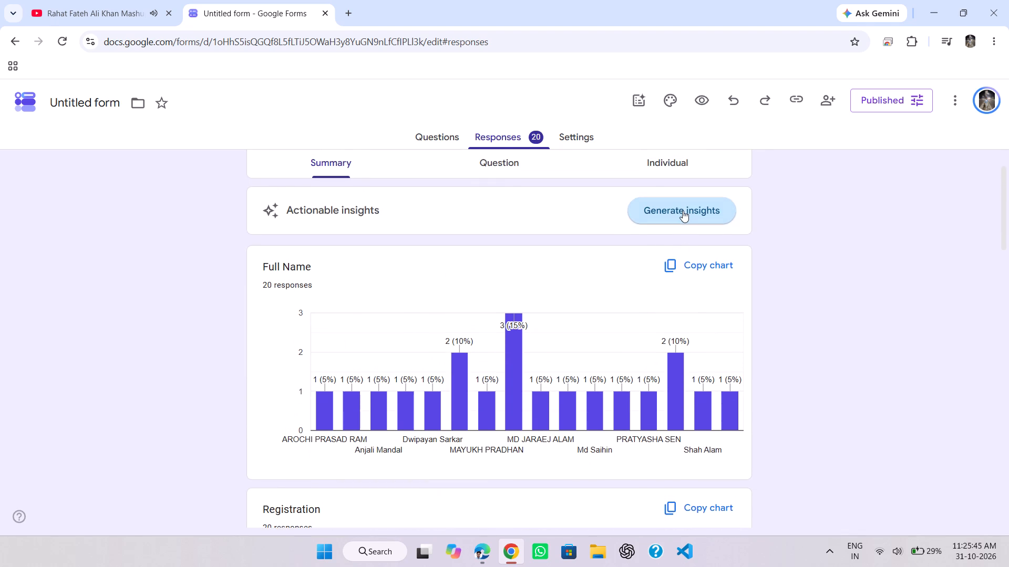
pyautogui.scroll(1, 683, 211)
pyautogui.click(675, 182)
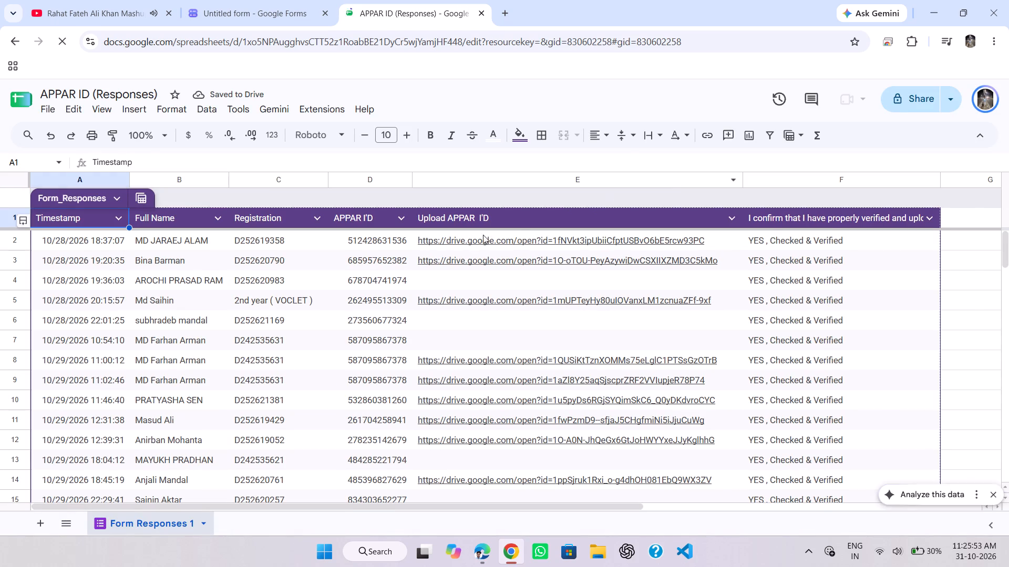
# Examine the submitted rows in the APPAR ID (Responses) sheet, including names, registrations, APPAR IDs and upload links.
pyautogui.scroll(-1, 457, 245)
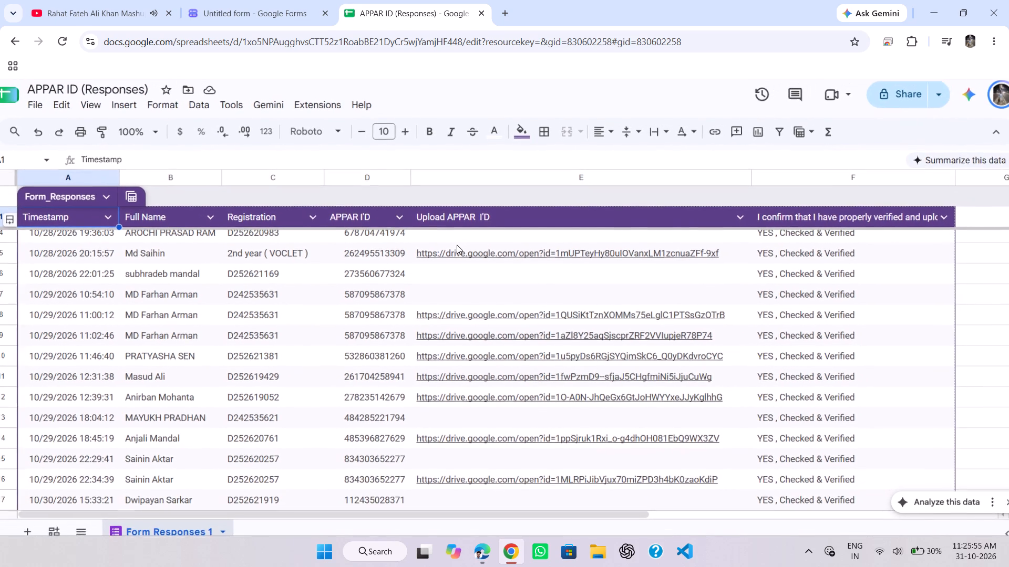
pyautogui.scroll(-2, 308, 369)
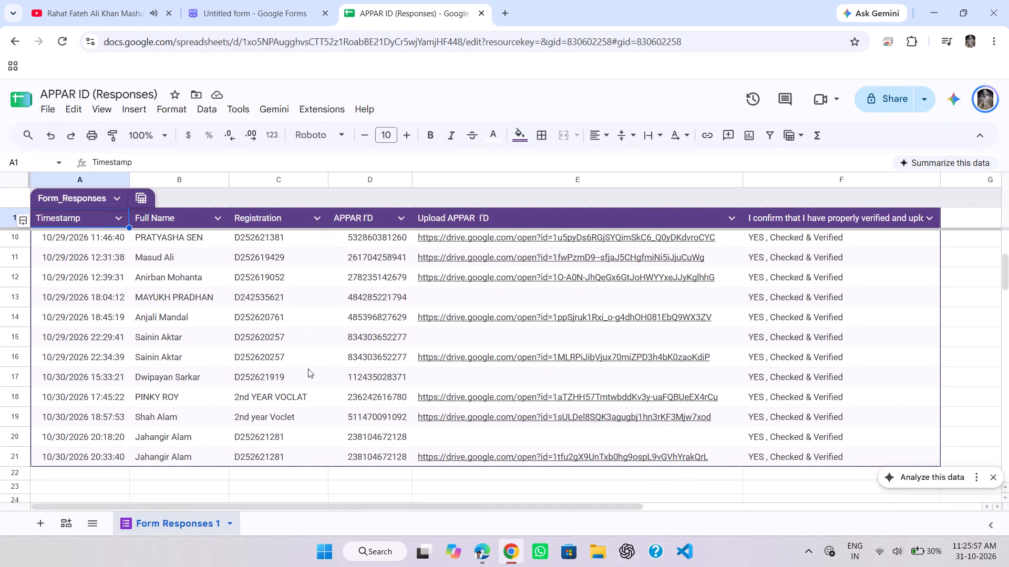
pyautogui.scroll(-1, 308, 369)
pyautogui.scroll(3, 308, 369)
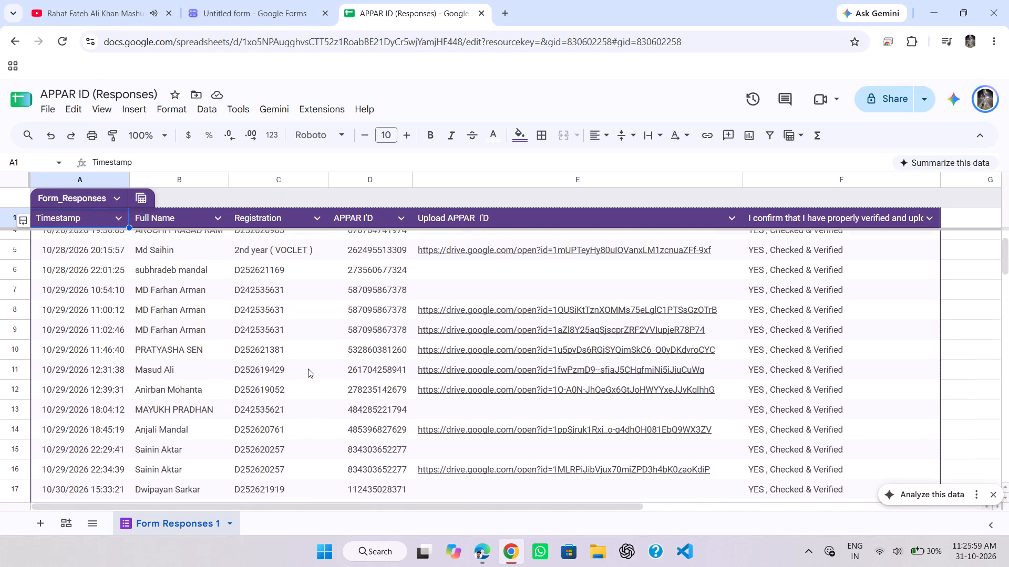
pyautogui.scroll(2, 308, 369)
pyautogui.scroll(-3, 308, 369)
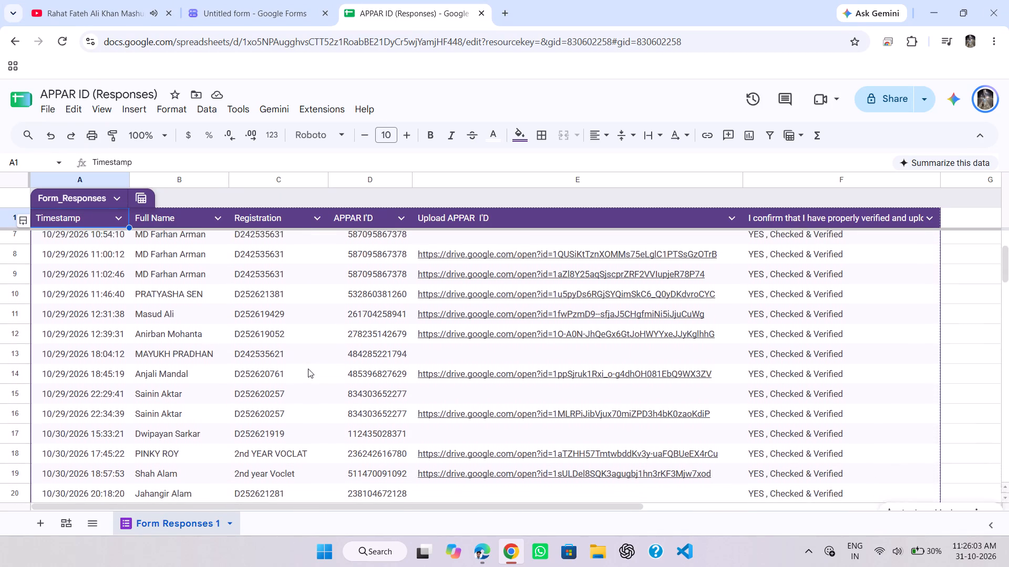
pyautogui.scroll(-2, 308, 369)
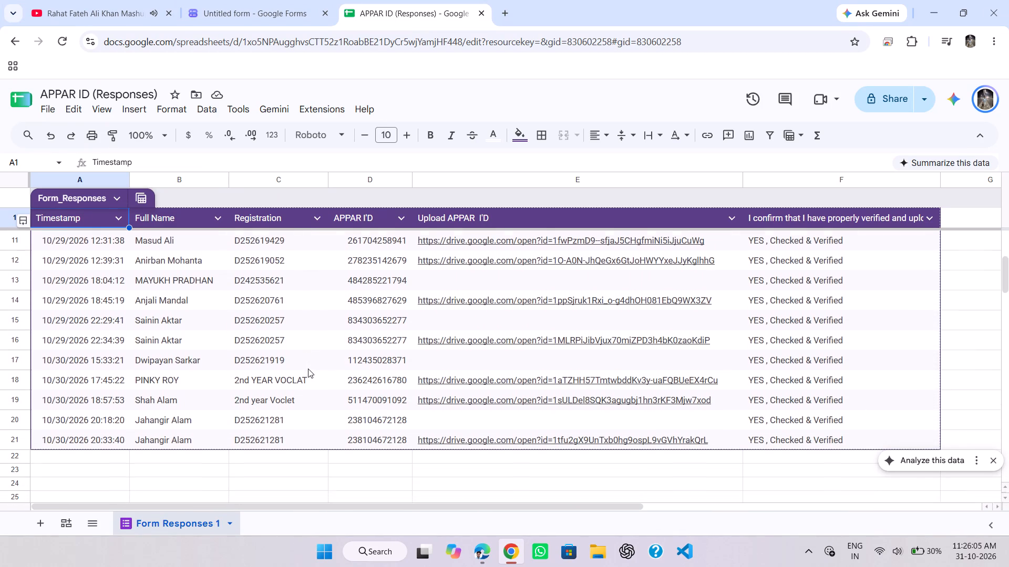
pyautogui.scroll(-1, 308, 369)
pyautogui.scroll(5, 308, 369)
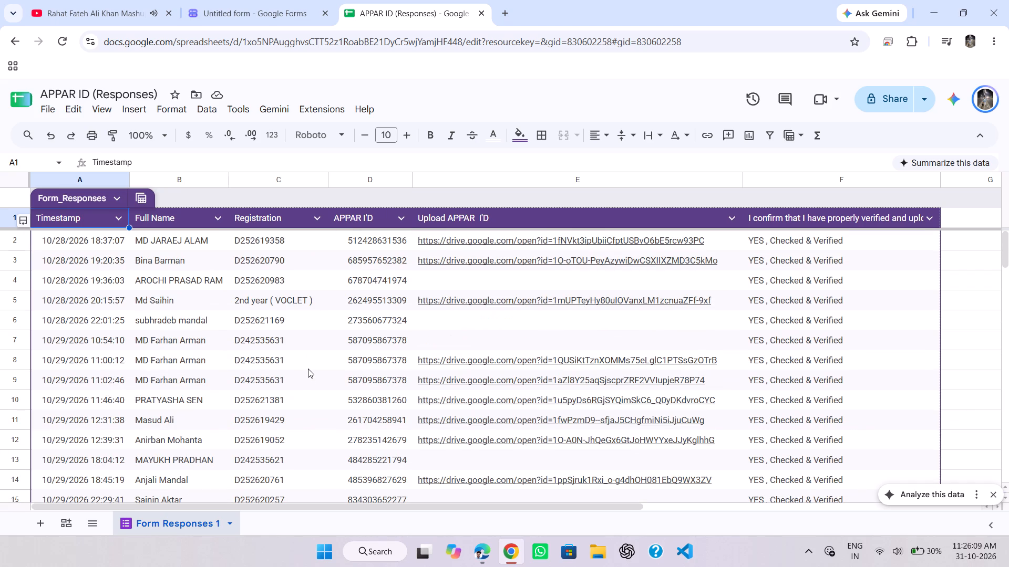
# Switch to the open YouTube page with the Rahat Fateh Ali Khan Mashup video.
pyautogui.click(116, 10)
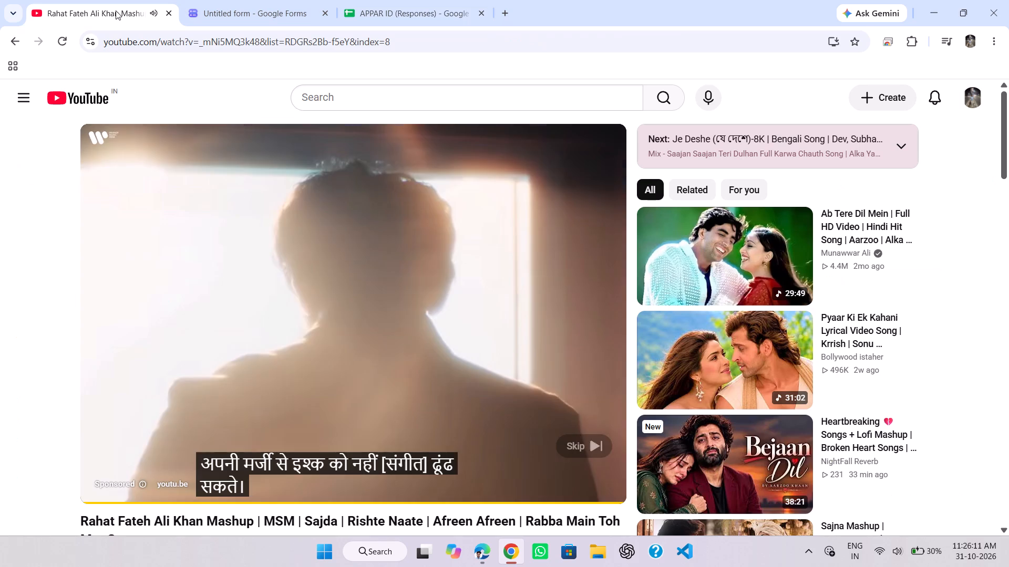
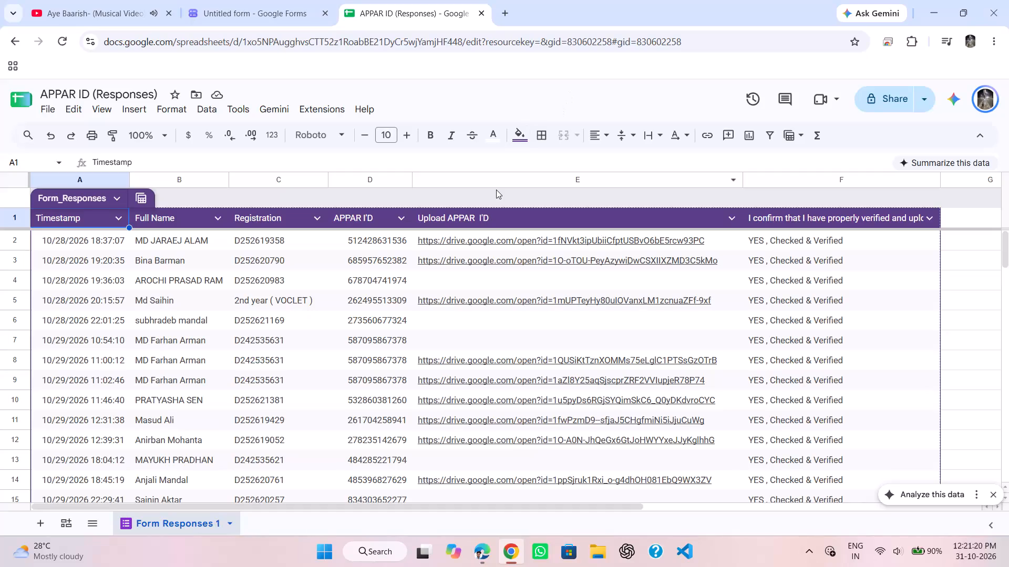
# Create a temporary view of the Form_Responses table grouped by Full Name and dismiss the notice about temporary views.
pyautogui.click(145, 202)
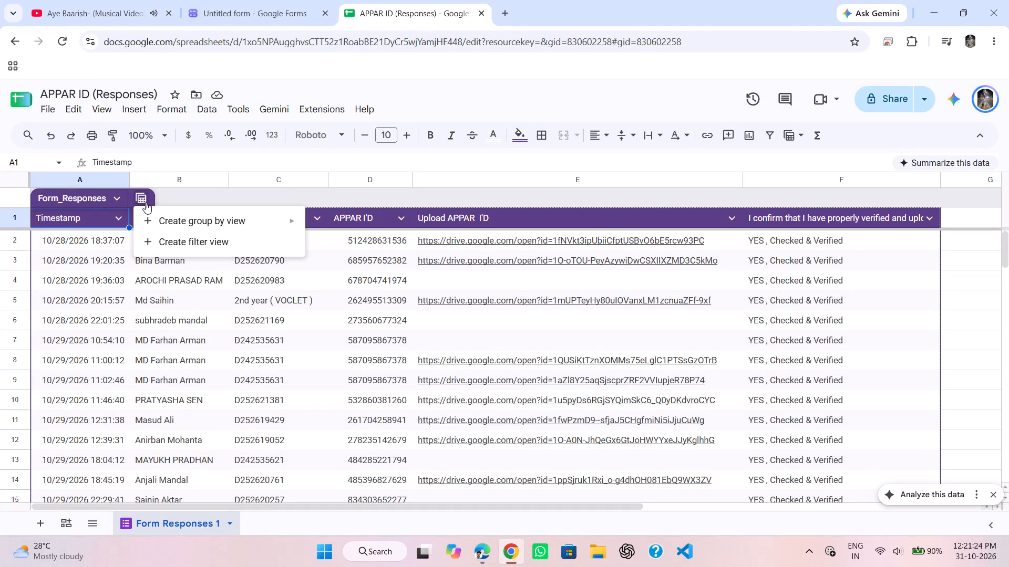
pyautogui.click(197, 219)
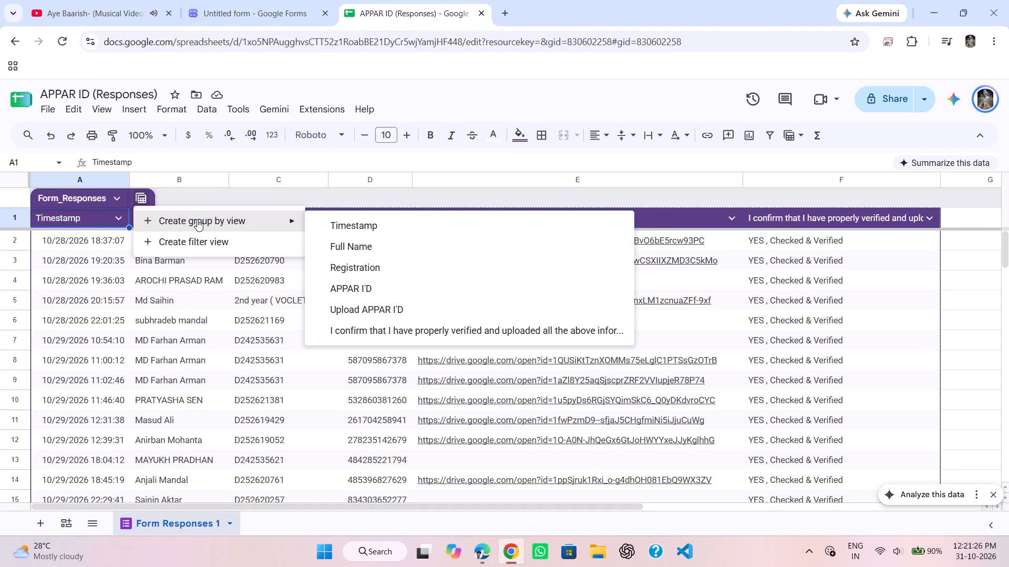
pyautogui.click(392, 247)
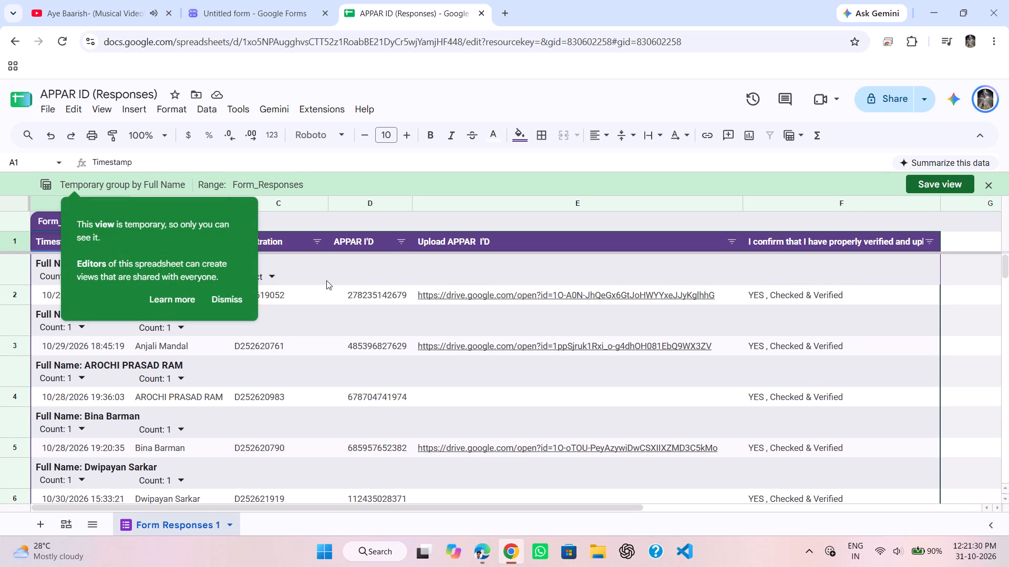
pyautogui.click(330, 328)
pyautogui.scroll(-2, 380, 302)
pyautogui.scroll(2, 380, 302)
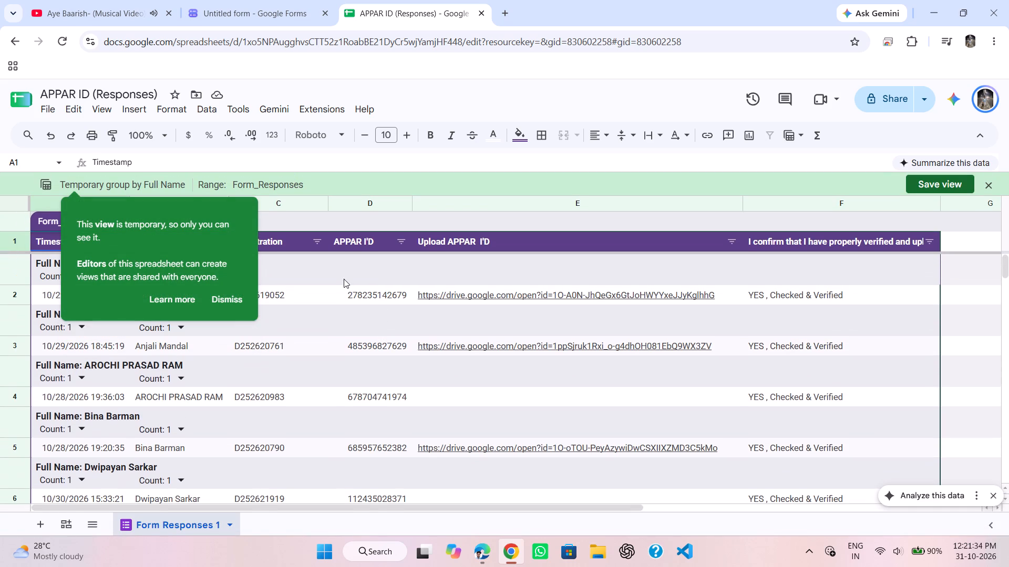
pyautogui.click(280, 222)
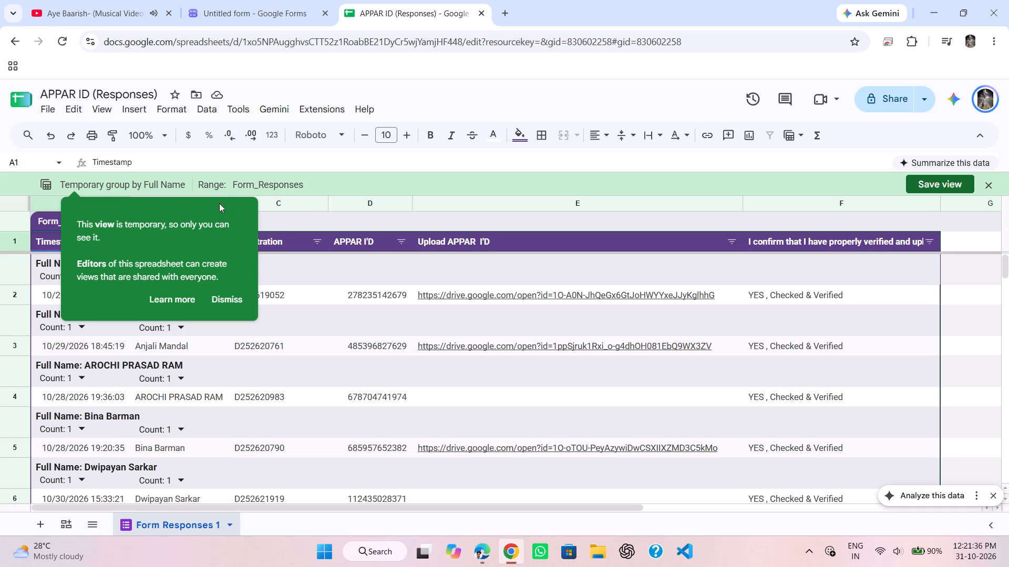
pyautogui.click(228, 302)
pyautogui.scroll(-2, 190, 345)
pyautogui.scroll(1, 190, 345)
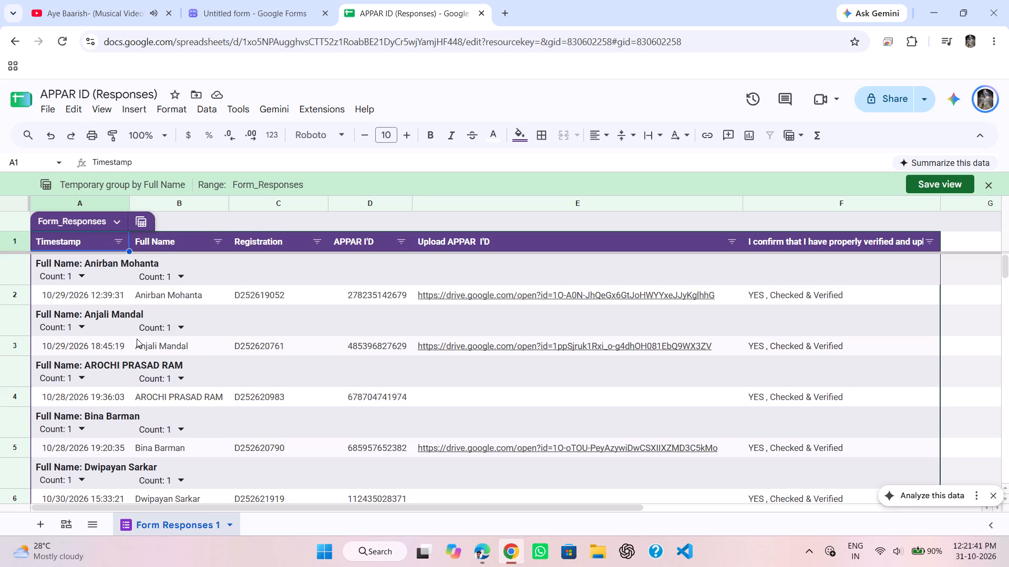
# Set the Timestamp column's group summary to None in the Full Name grouped view.
pyautogui.click(81, 275)
pyautogui.click(85, 300)
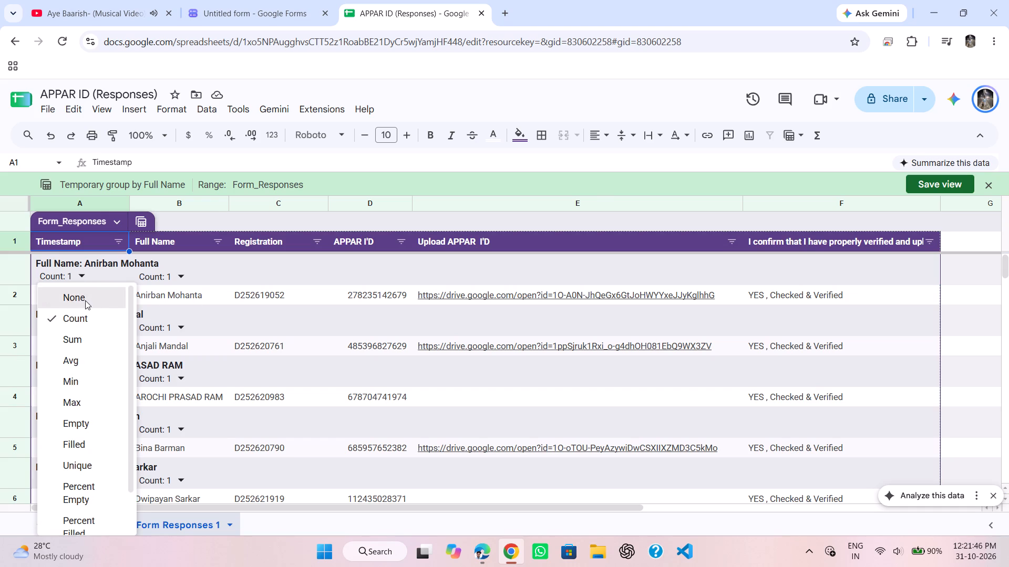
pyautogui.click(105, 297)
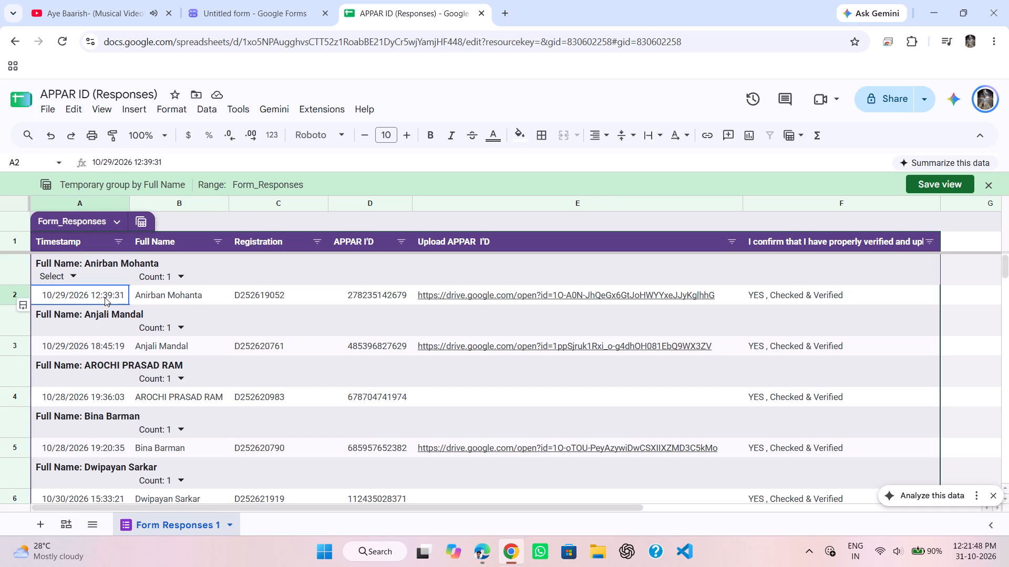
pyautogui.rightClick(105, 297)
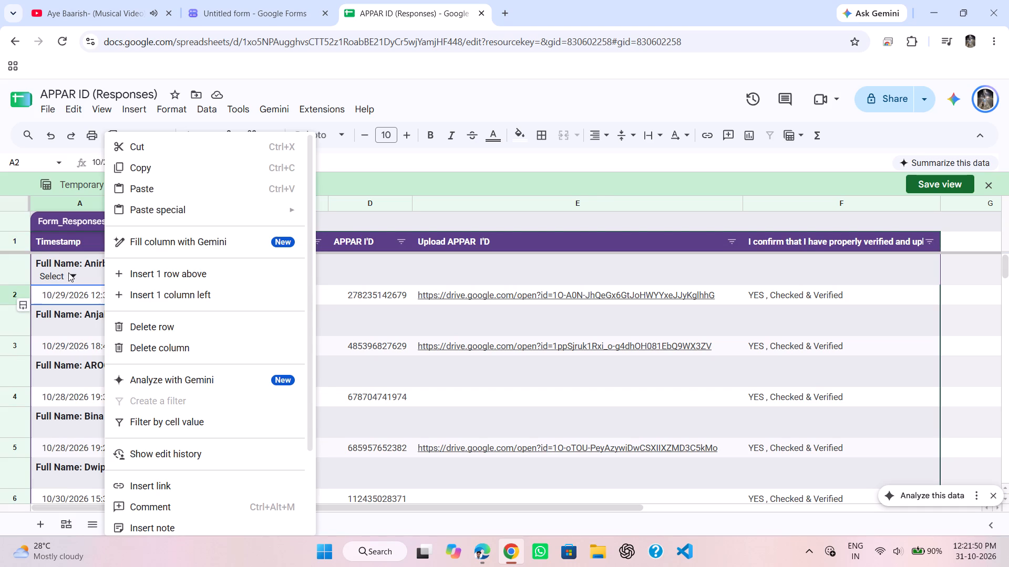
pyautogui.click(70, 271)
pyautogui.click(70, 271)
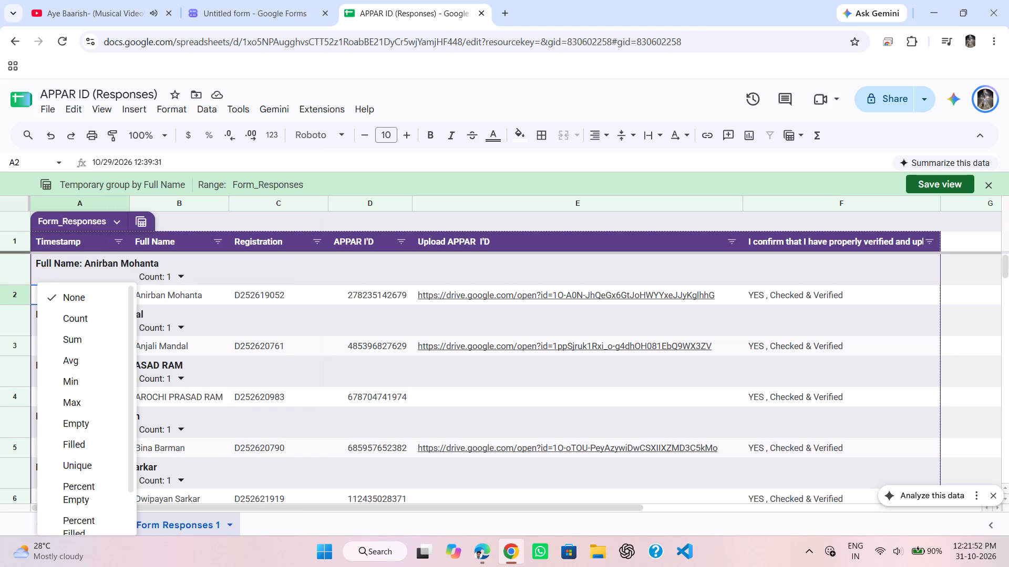
# Cut the Timestamp header cell of the grouped Form_Responses table.
pyautogui.click(89, 248)
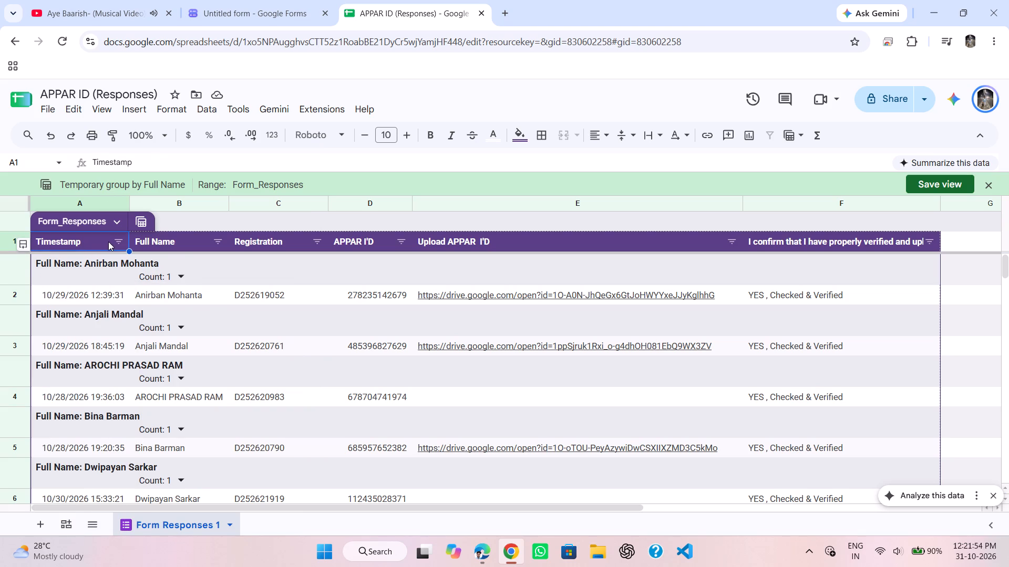
pyautogui.rightClick(106, 241)
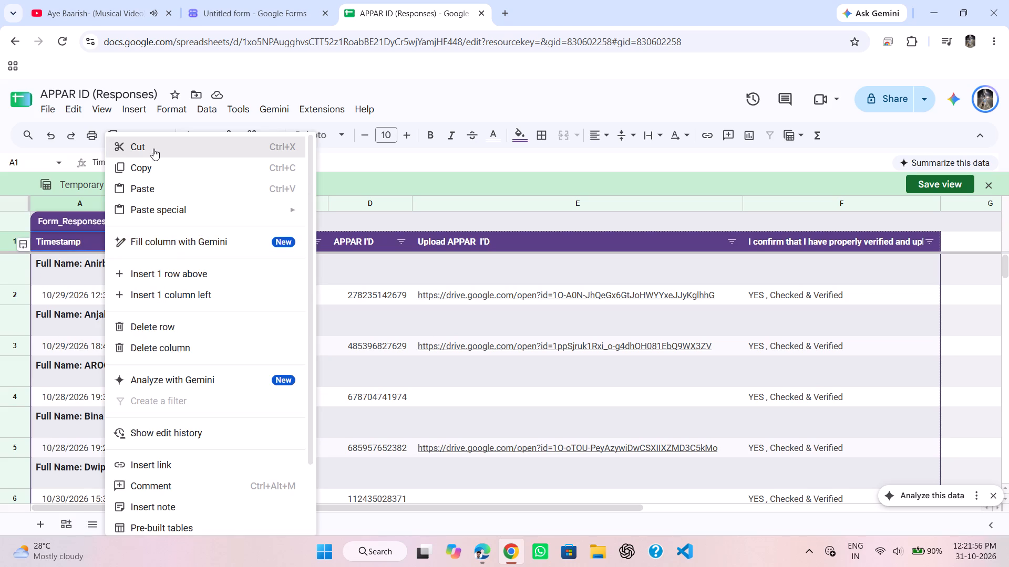
pyautogui.click(153, 149)
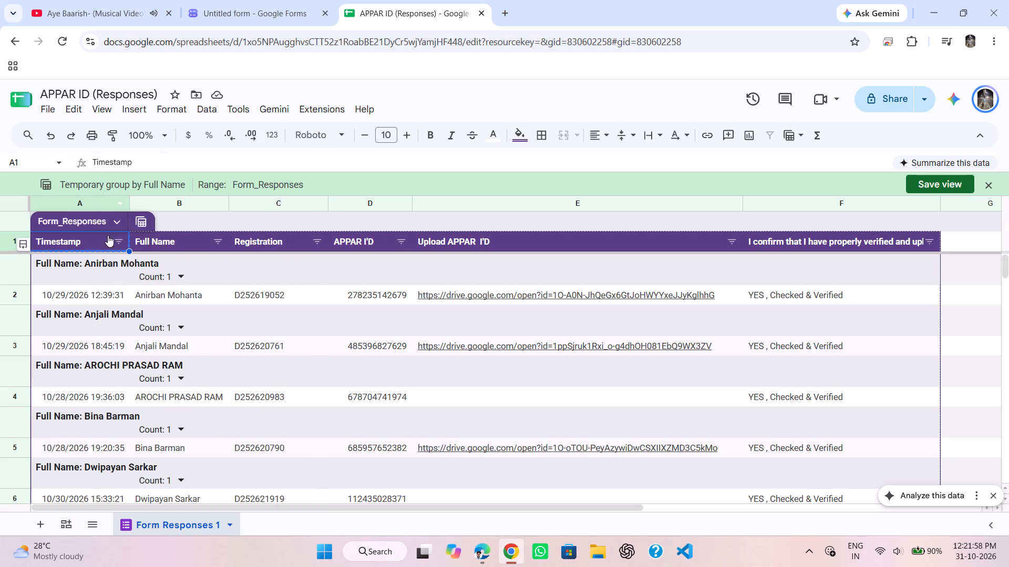
# Copy the entire Form_Responses table, cells A1:F21, including its header row.
pyautogui.click(76, 241)
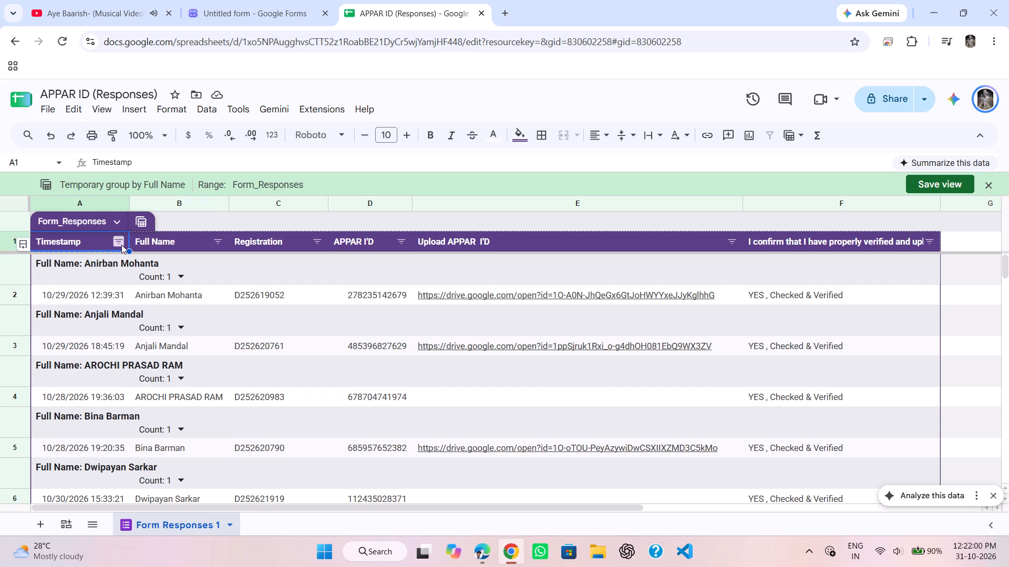
pyautogui.click(128, 251)
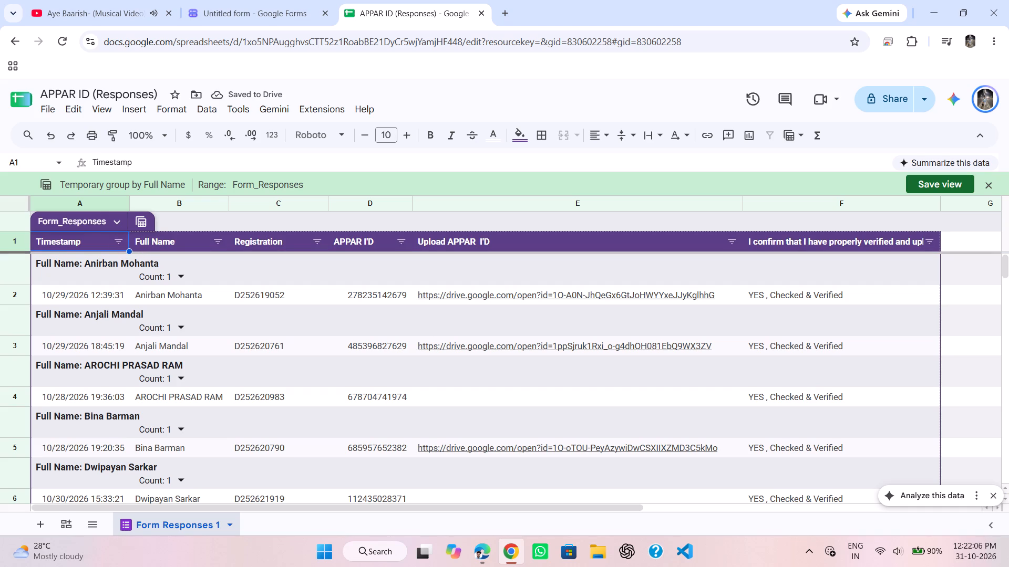
pyautogui.hotkey('ctrl', 'a')
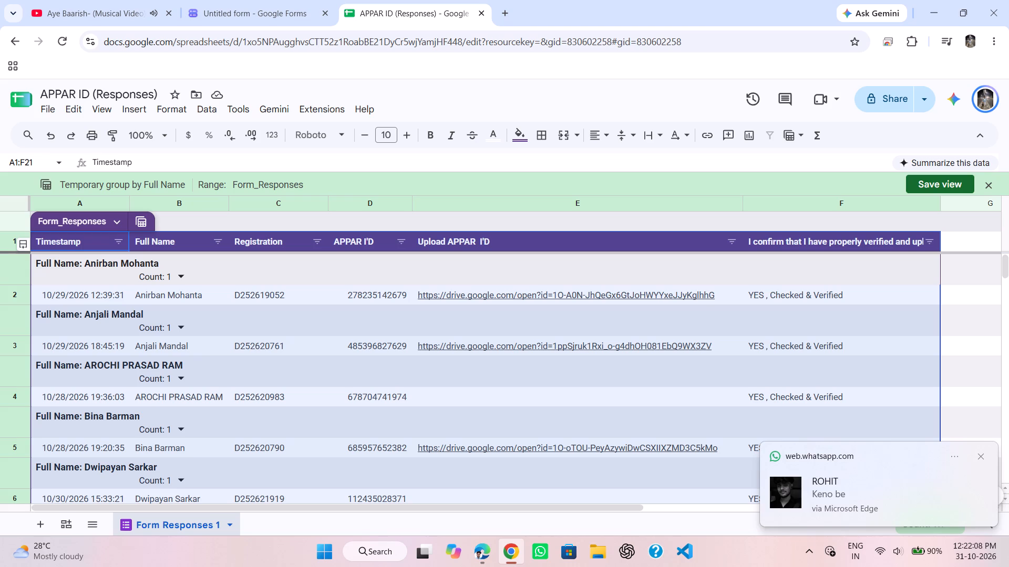
pyautogui.hotkey('ctrl', 'c')
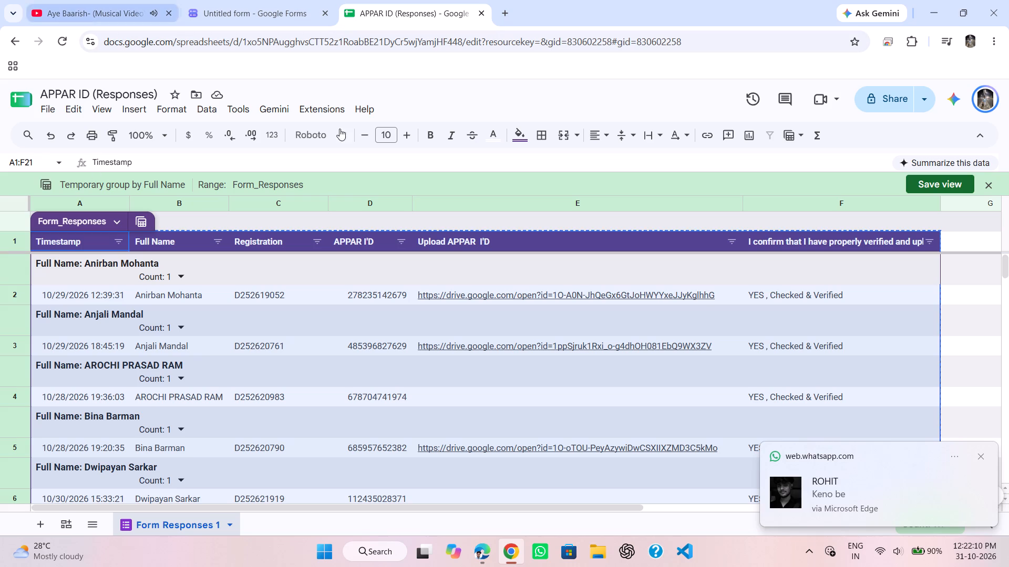
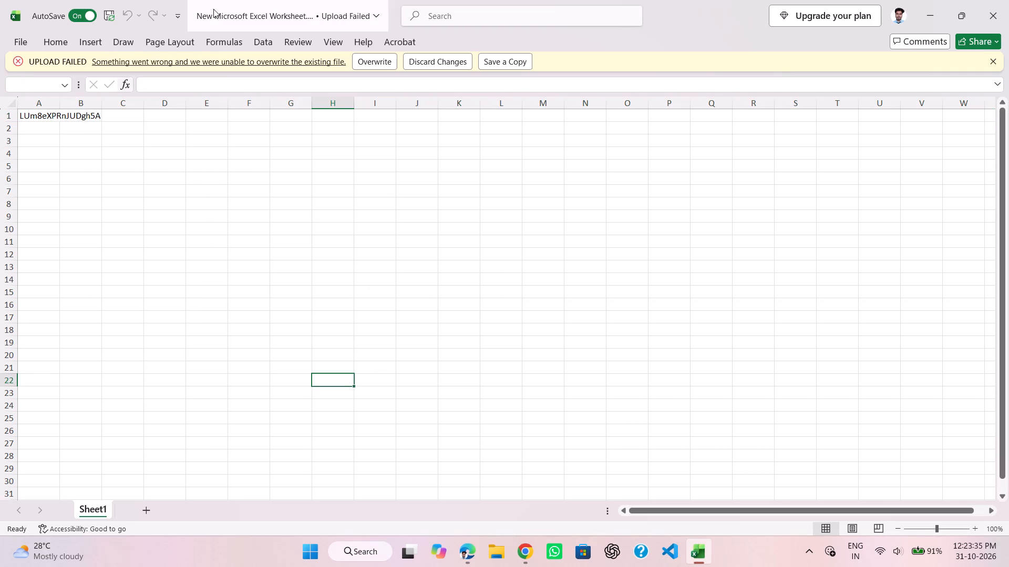
# Create a new blank workbook in Excel.
pyautogui.click(18, 36)
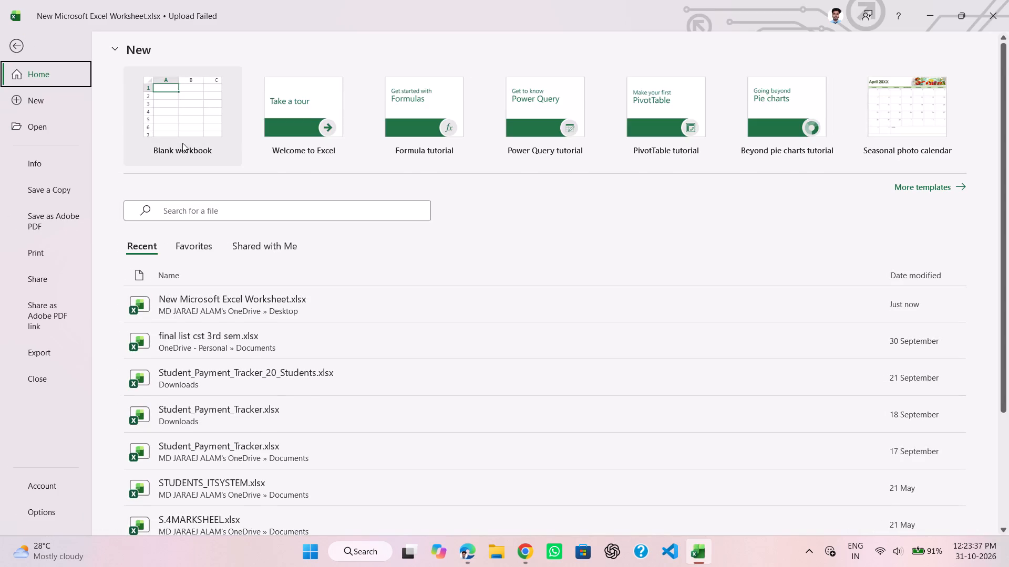
pyautogui.click(179, 123)
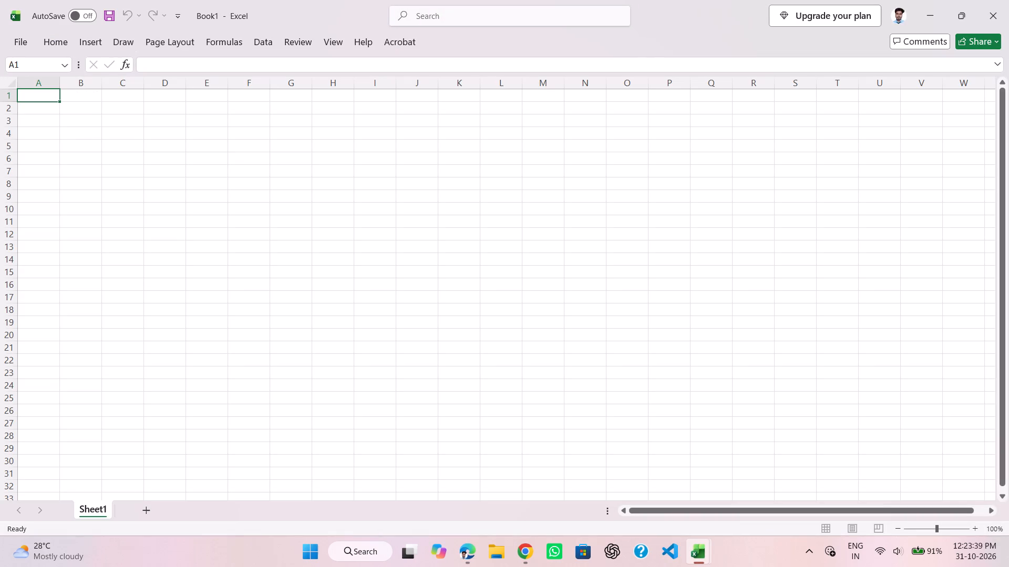
# Paste the copied grouped form responses into the blank workbook's Sheet1, starting at cell A1.
pyautogui.hotkey('ctrl', 'v')
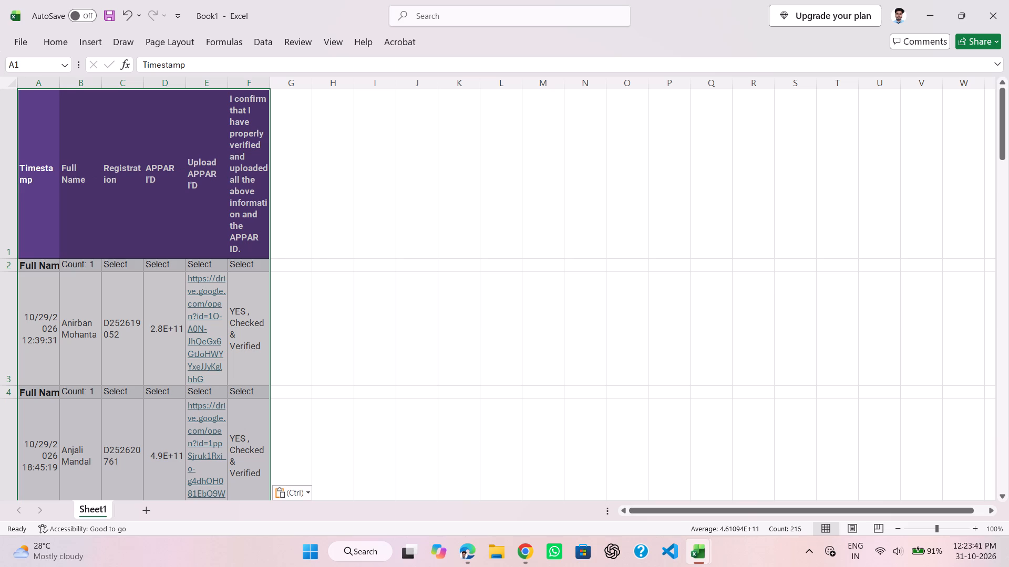
pyautogui.click(406, 156)
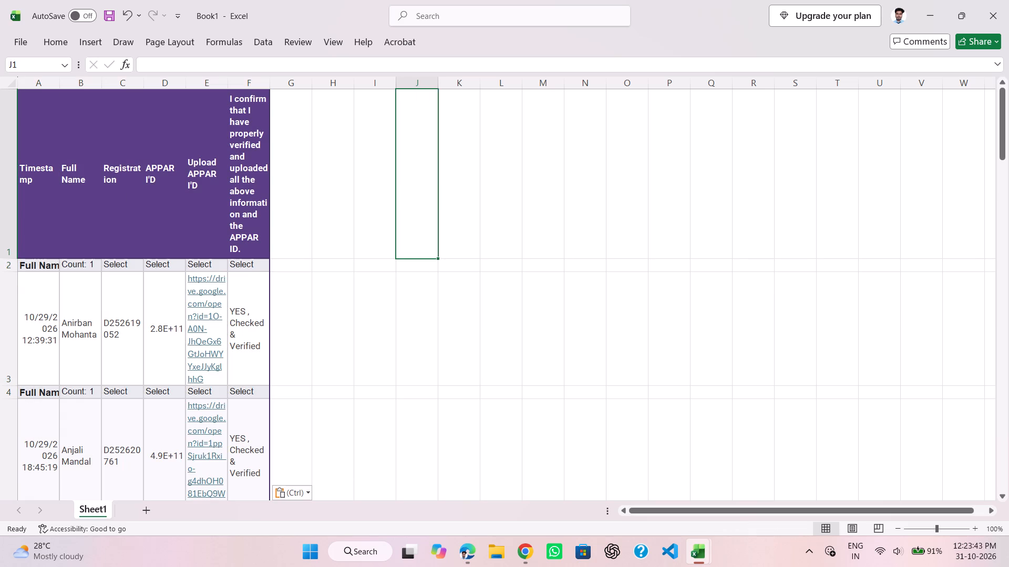
# Delete the entire Timestamp column from the pasted responses on Sheet1.
pyautogui.click(50, 87)
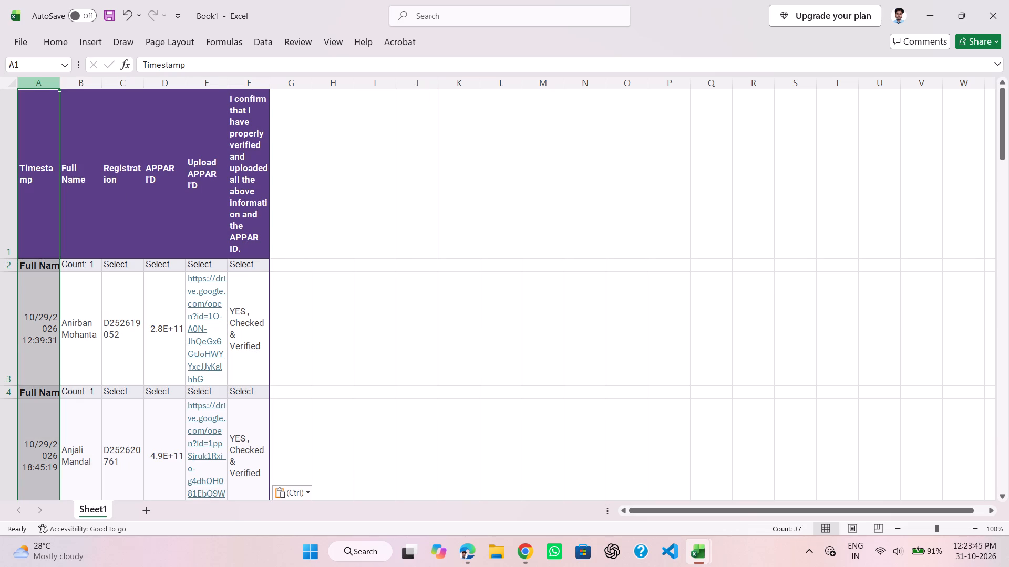
pyautogui.rightClick(50, 86)
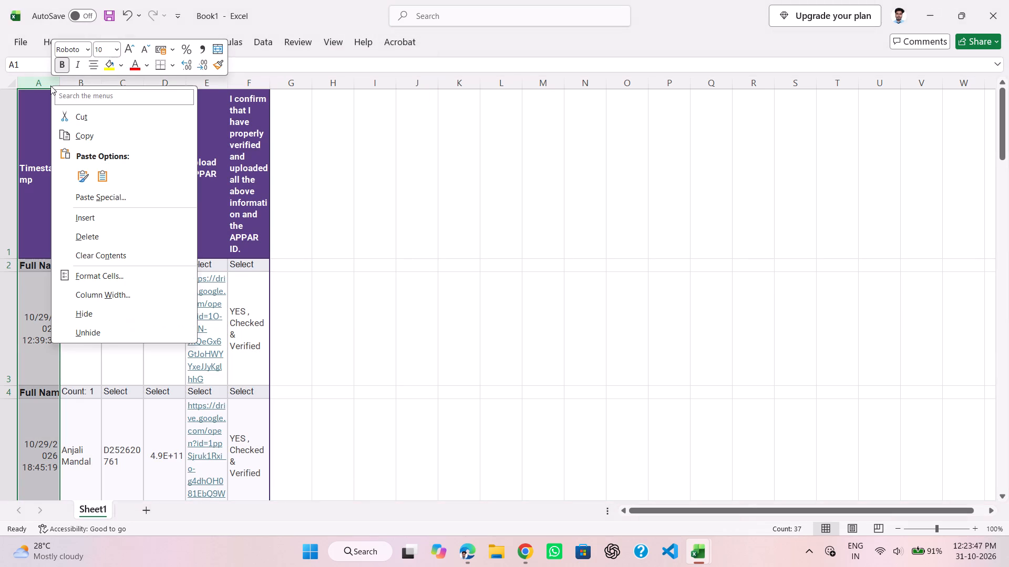
pyautogui.click(100, 118)
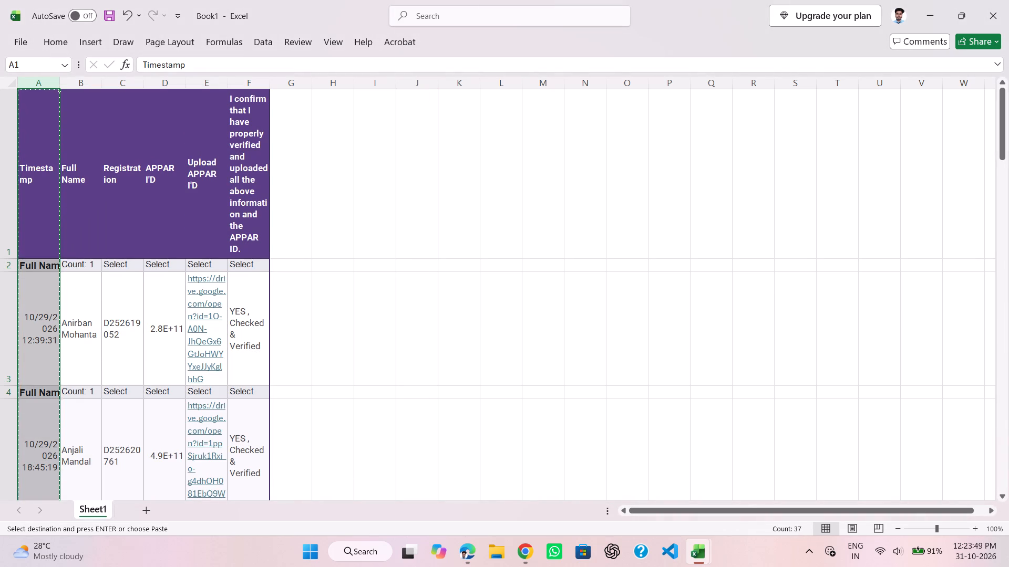
pyautogui.click(72, 37)
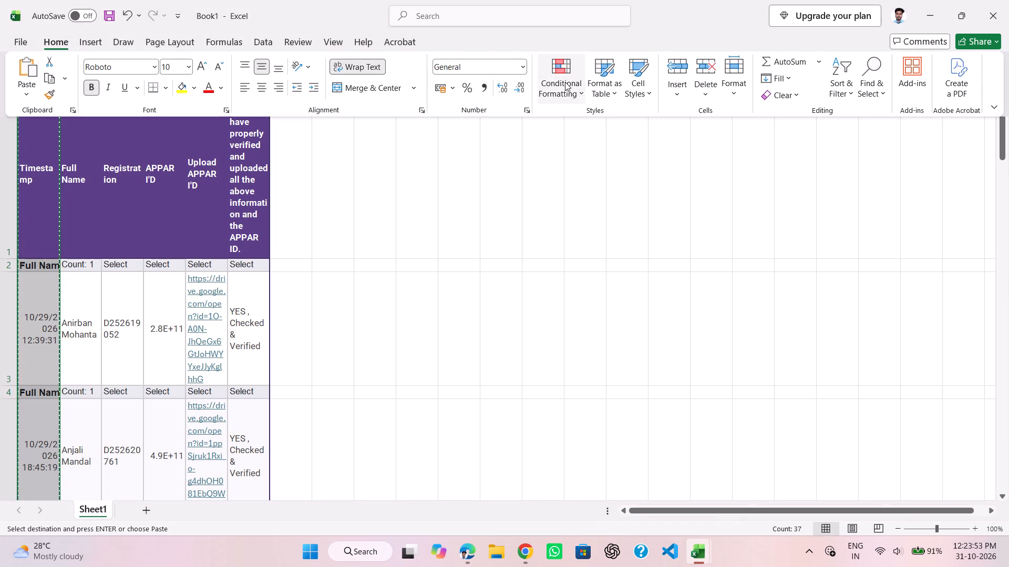
pyautogui.click(702, 67)
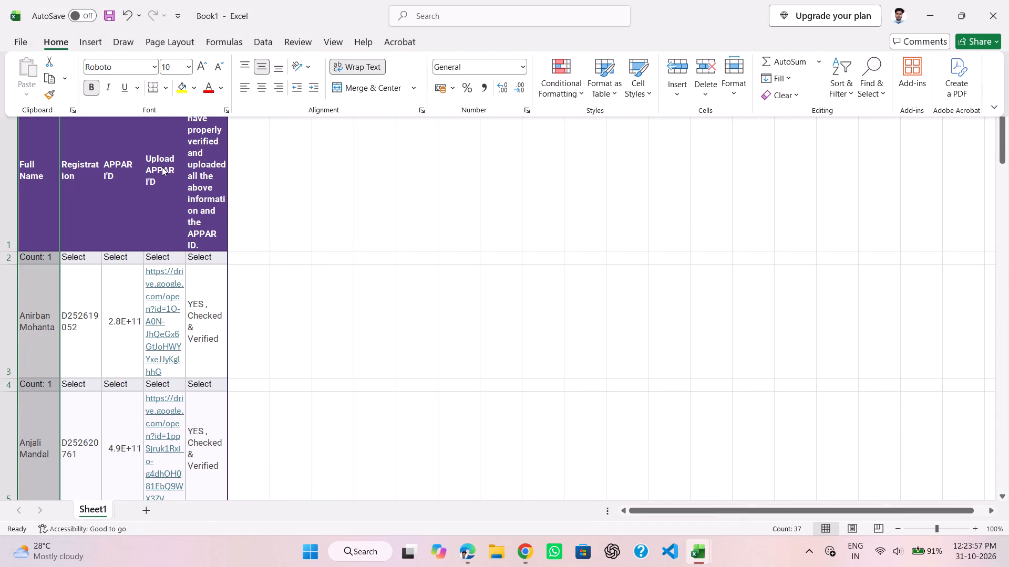
pyautogui.click(42, 134)
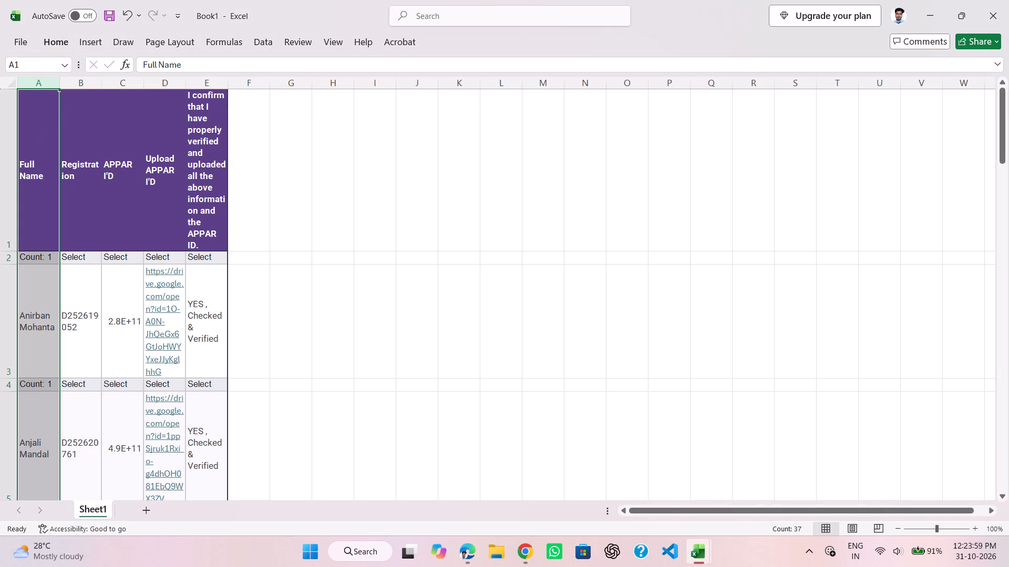
# Fill the Full Name column's contents across columns B and C, over the Registration and APPAR I'D entries.
pyautogui.moveTo(58, 90); pyautogui.dragTo(157, 81)
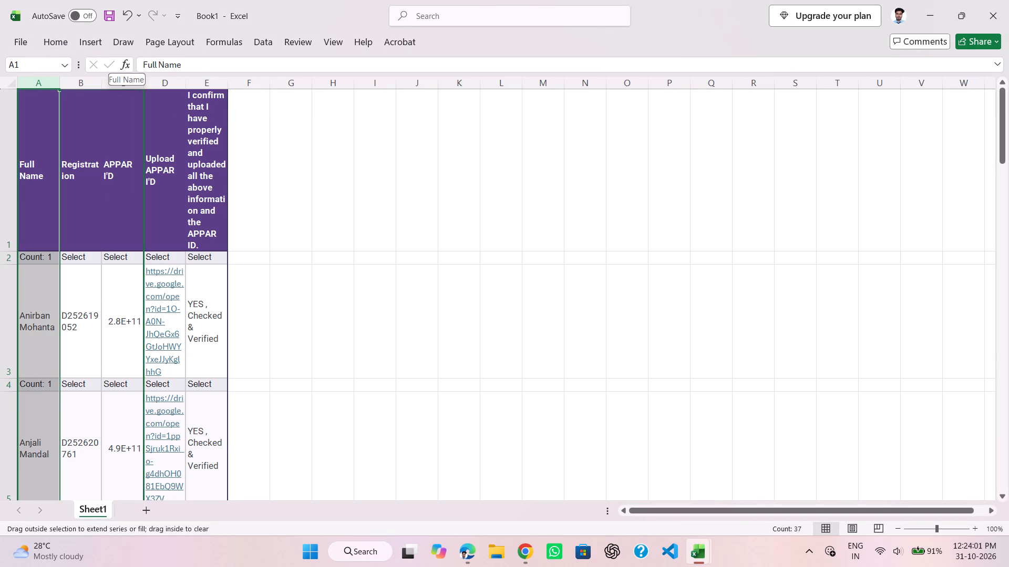
pyautogui.moveTo(157, 81); pyautogui.dragTo(161, 78)
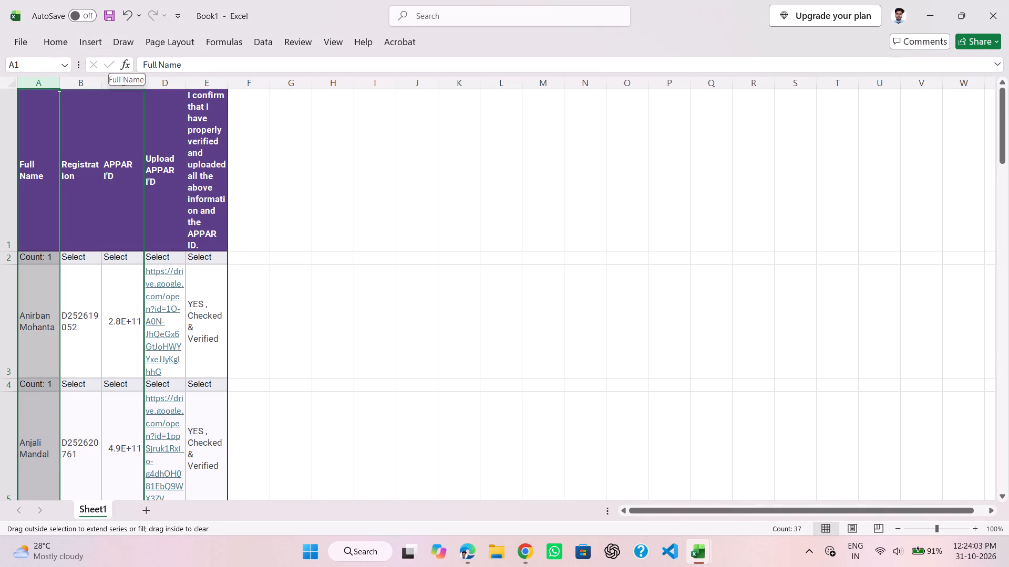
pyautogui.moveTo(161, 78); pyautogui.dragTo(162, 78)
pyautogui.click(346, 157)
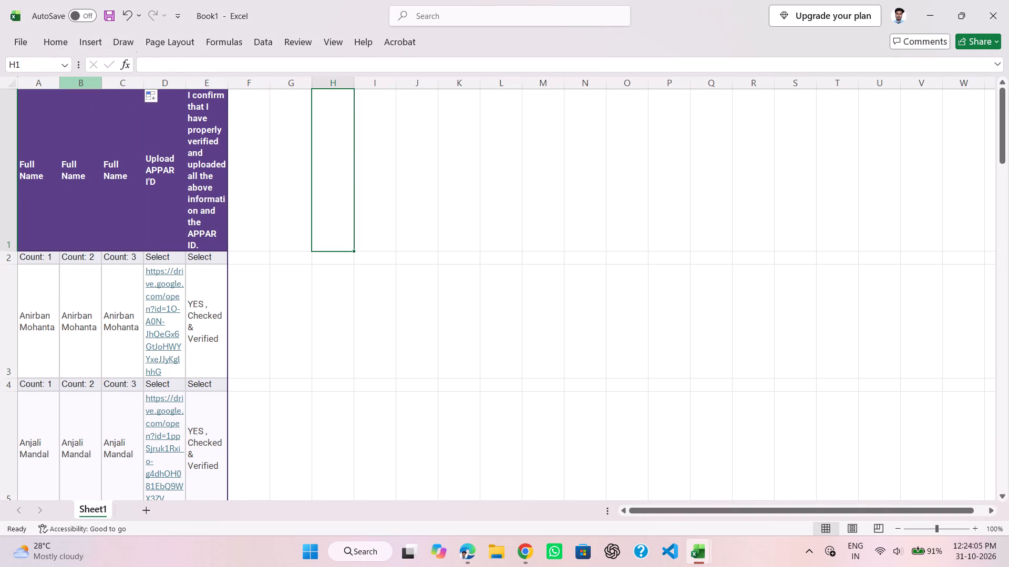
# Widen columns A and B on Sheet1 to matching widths of about 23.5, so each name fits on one line.
pyautogui.click(87, 83)
pyautogui.click(99, 81)
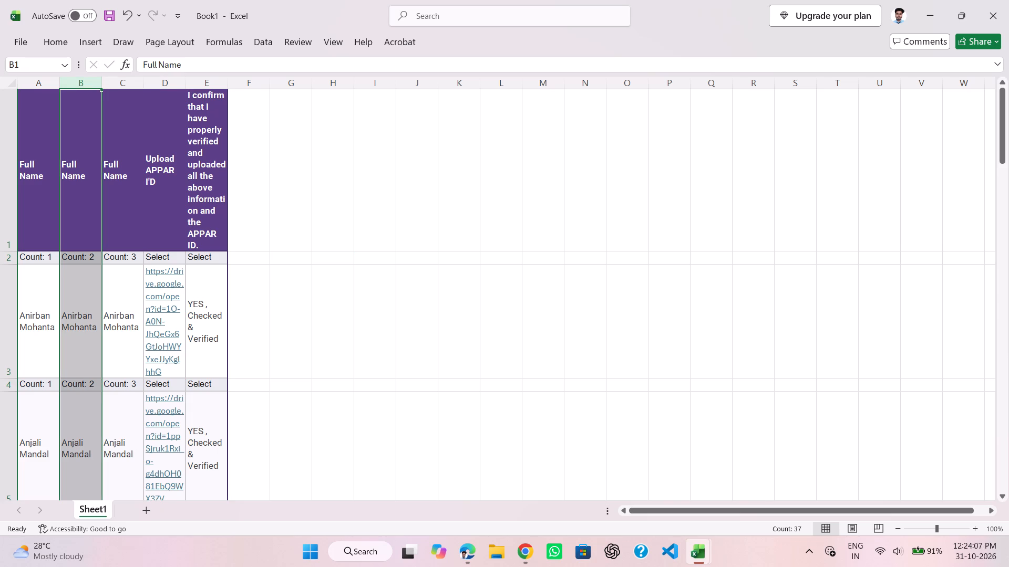
pyautogui.moveTo(100, 80); pyautogui.dragTo(158, 77)
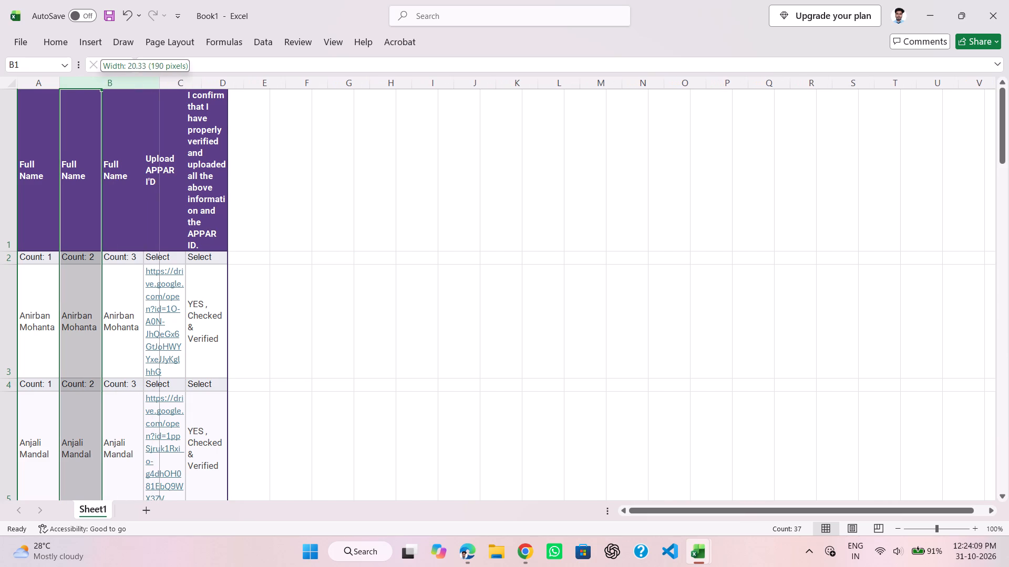
pyautogui.moveTo(158, 77); pyautogui.dragTo(158, 77)
pyautogui.click(38, 82)
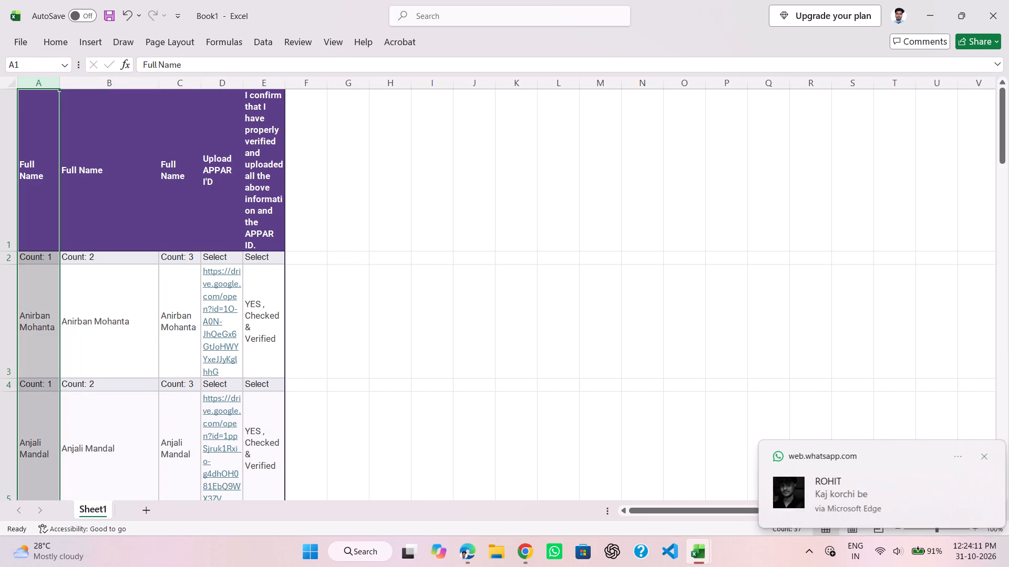
pyautogui.moveTo(60, 78); pyautogui.dragTo(112, 82)
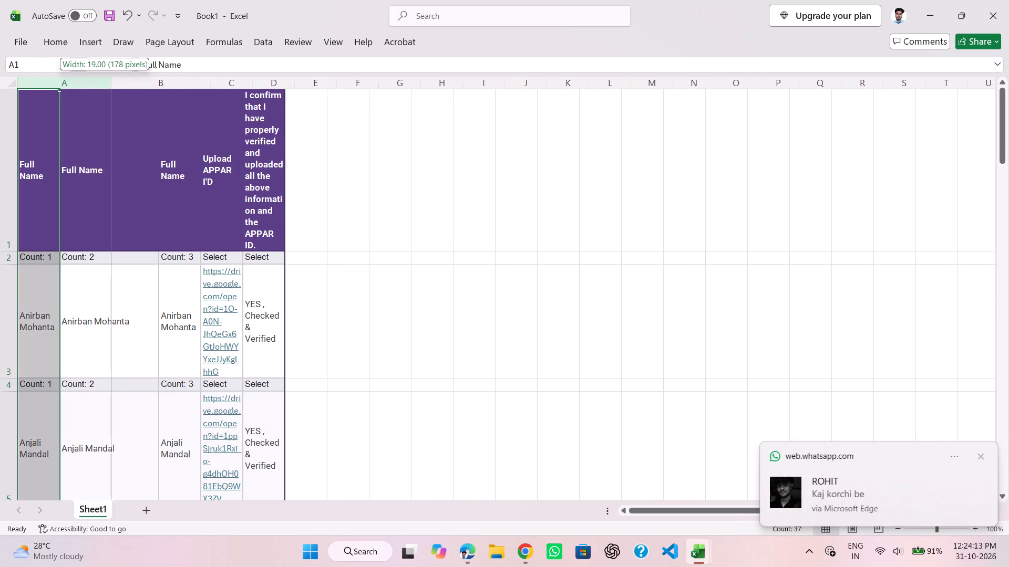
pyautogui.moveTo(112, 82); pyautogui.dragTo(133, 81)
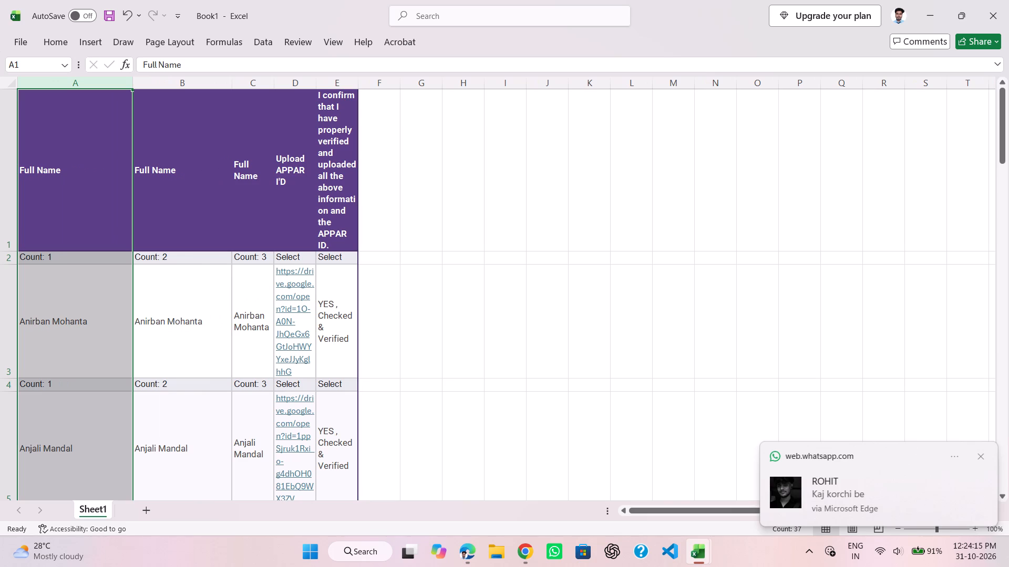
pyautogui.click(197, 89)
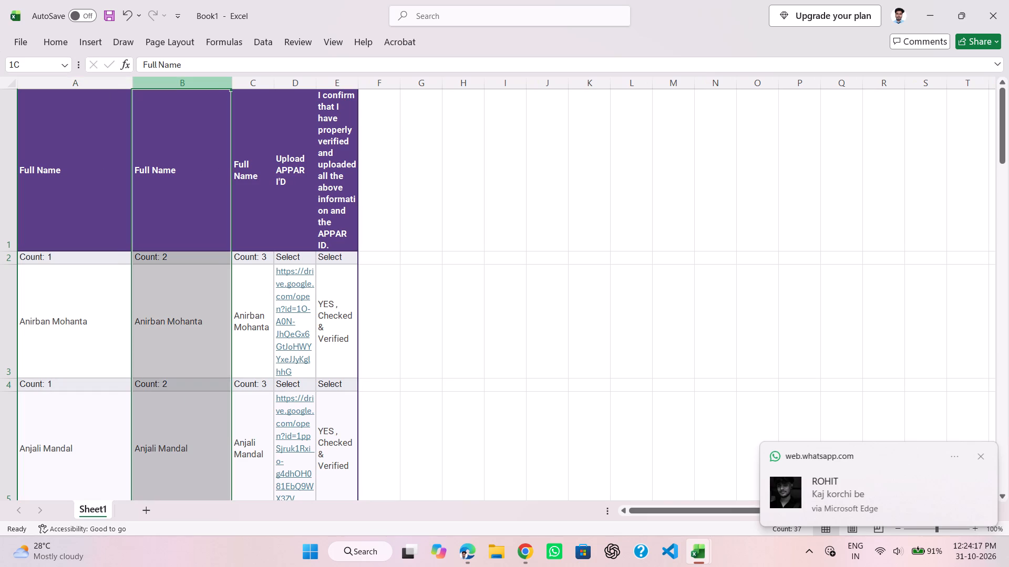
pyautogui.moveTo(234, 80); pyautogui.dragTo(251, 79)
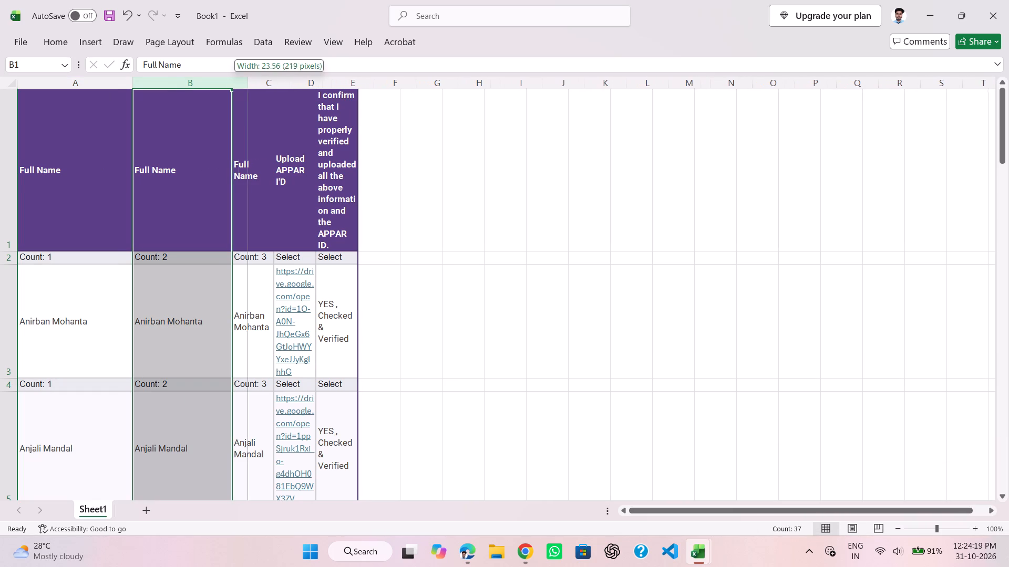
pyautogui.moveTo(251, 79); pyautogui.dragTo(249, 78)
# Widen column C so its names fit on one line, and column D so the Upload APPAR I'D header fits on one line.
pyautogui.click(267, 73)
pyautogui.click(268, 77)
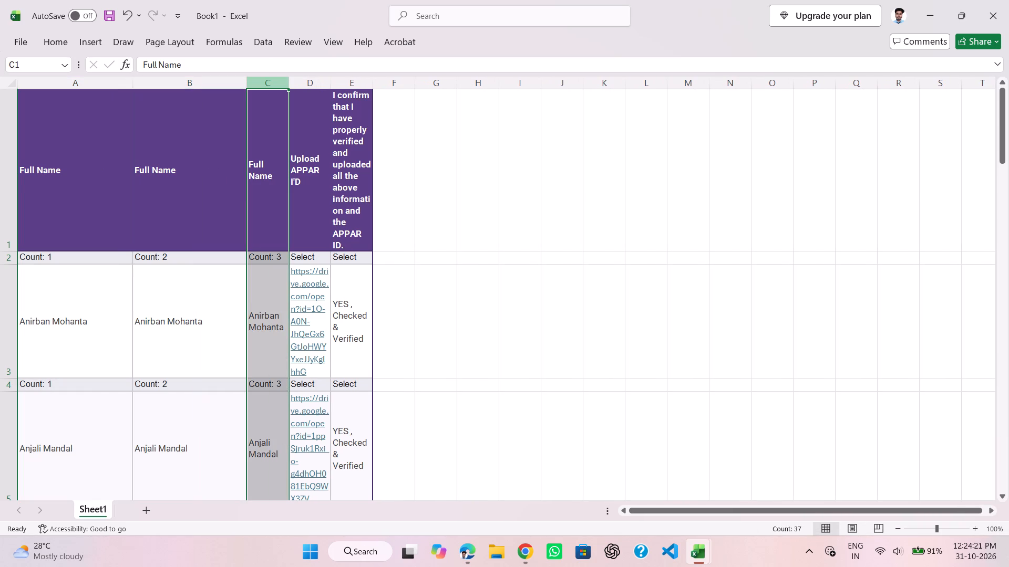
pyautogui.moveTo(290, 83); pyautogui.dragTo(325, 85)
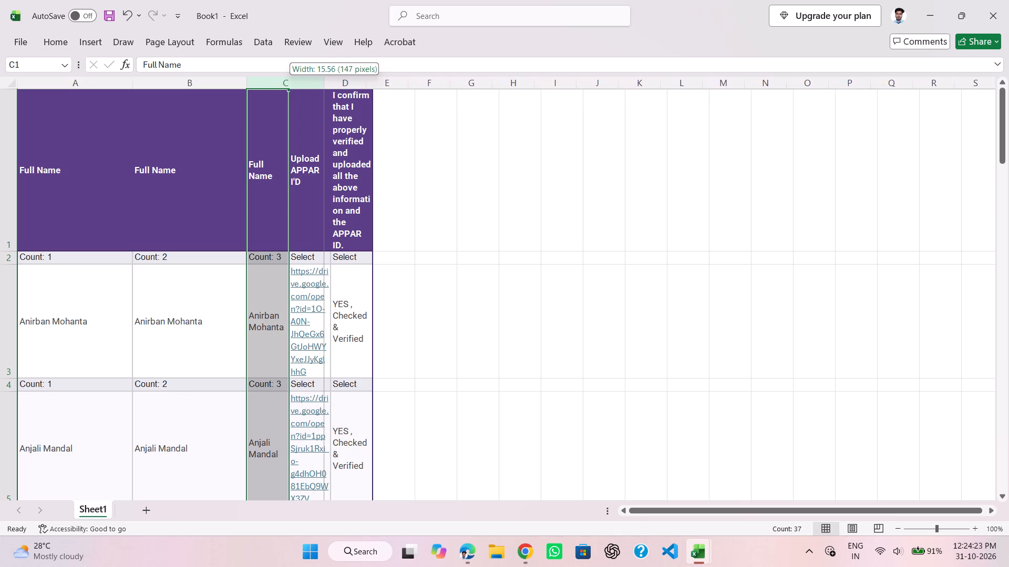
pyautogui.moveTo(325, 85); pyautogui.dragTo(341, 83)
pyautogui.click(365, 84)
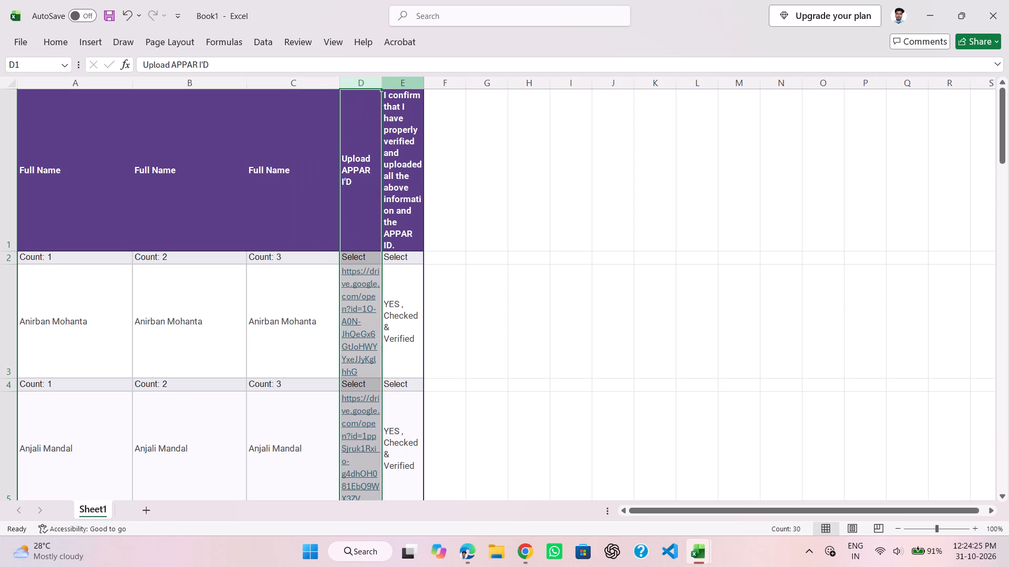
pyautogui.moveTo(380, 82); pyautogui.dragTo(411, 82)
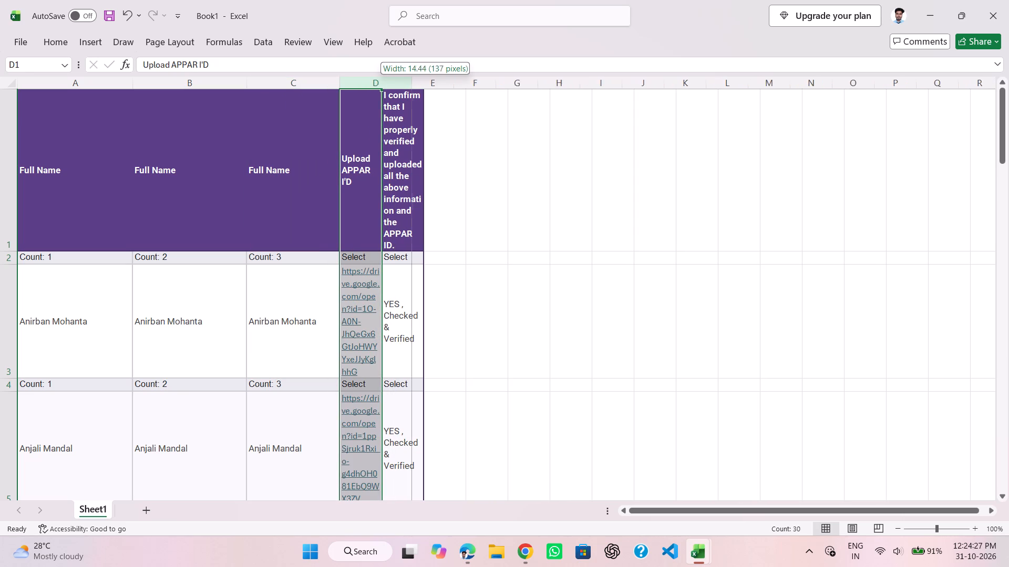
pyautogui.moveTo(411, 82); pyautogui.dragTo(429, 82)
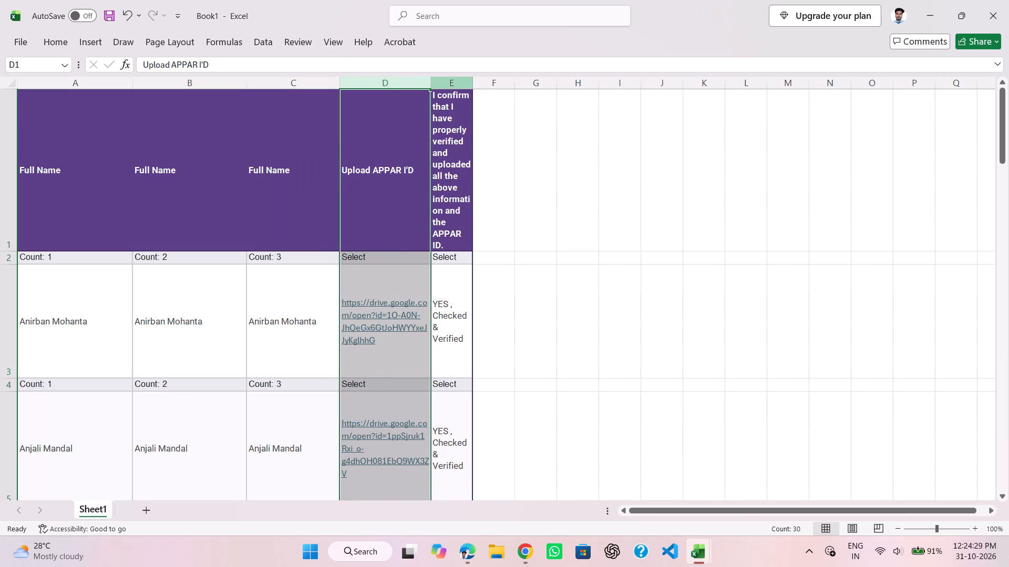
# Widen the Upload APPAR I'D column and the confirmation statement column so their text wraps onto fewer lines.
pyautogui.click(422, 83)
pyautogui.moveTo(431, 81); pyautogui.dragTo(454, 83)
pyautogui.click(460, 82)
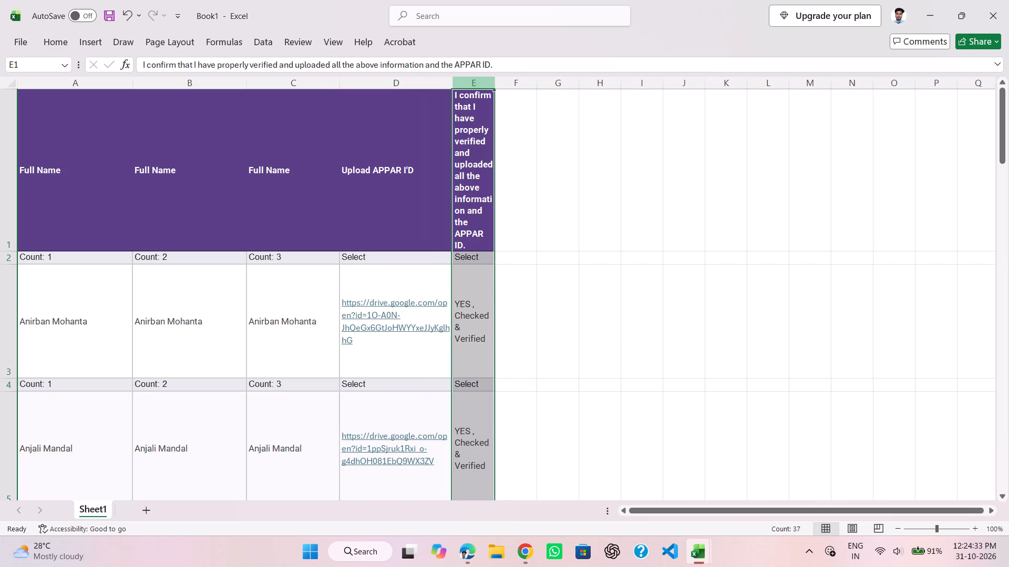
pyautogui.moveTo(495, 82); pyautogui.dragTo(507, 81)
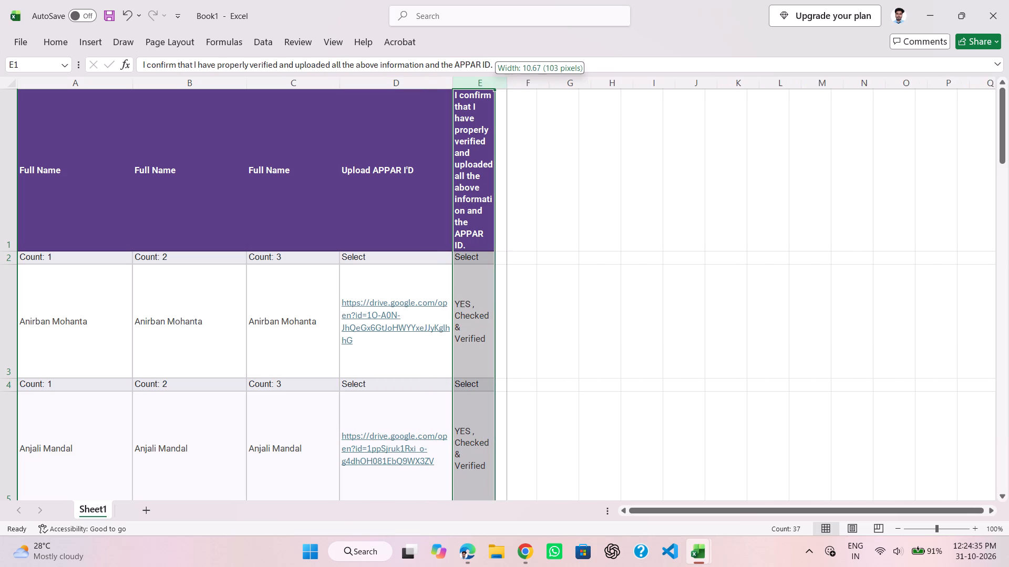
pyautogui.moveTo(507, 81); pyautogui.dragTo(585, 76)
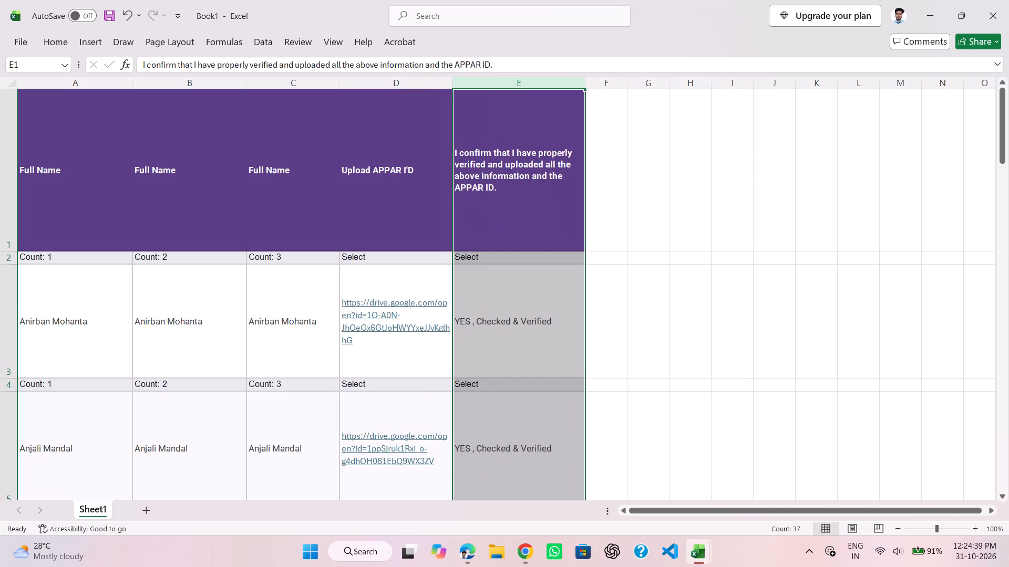
# Review the pasted response rows down the sheet, checking the name columns, APPAR ID upload links and verification answers.
pyautogui.scroll(-2, 332, 301)
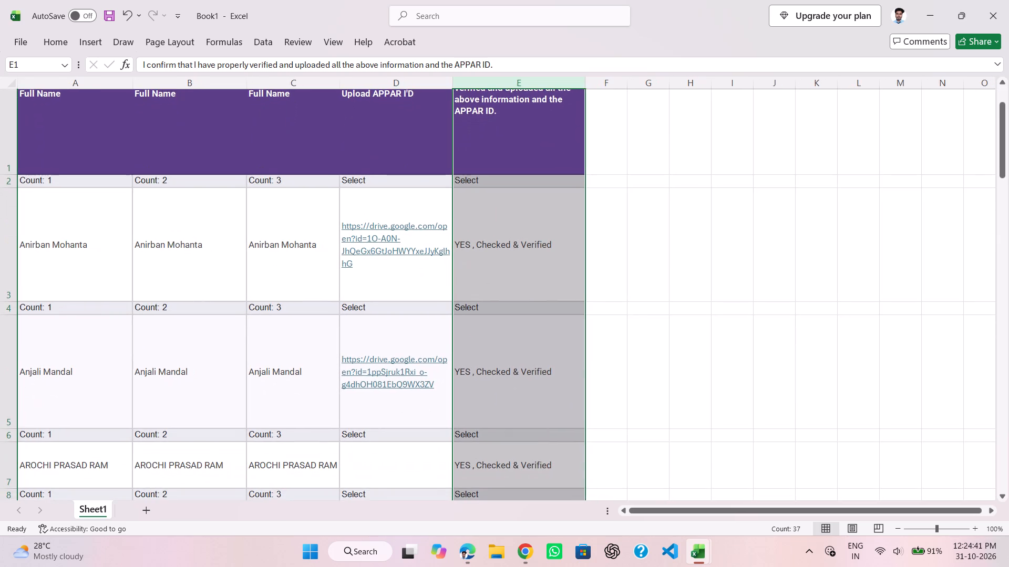
pyautogui.scroll(-2, 332, 301)
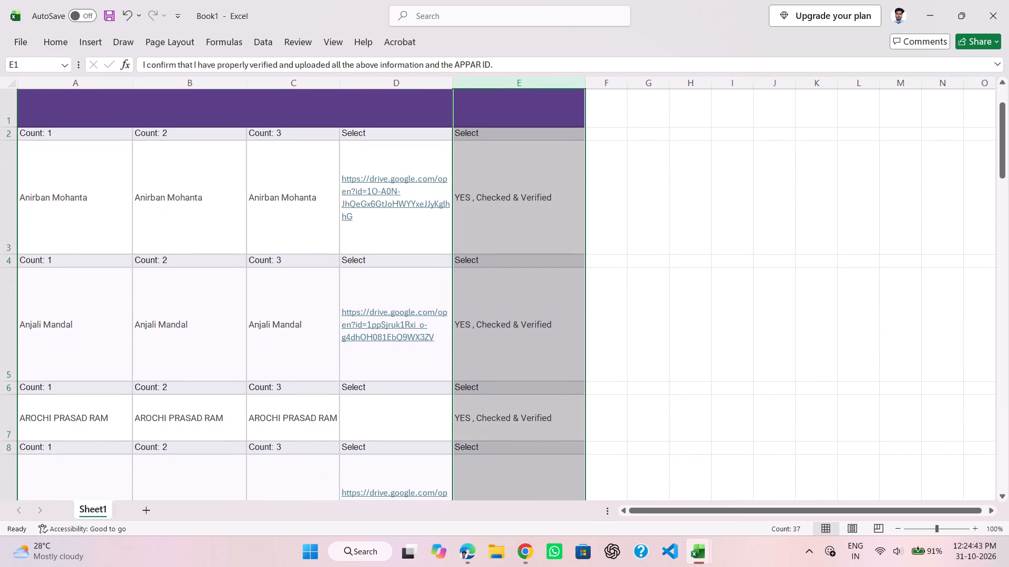
pyautogui.scroll(-3, 332, 301)
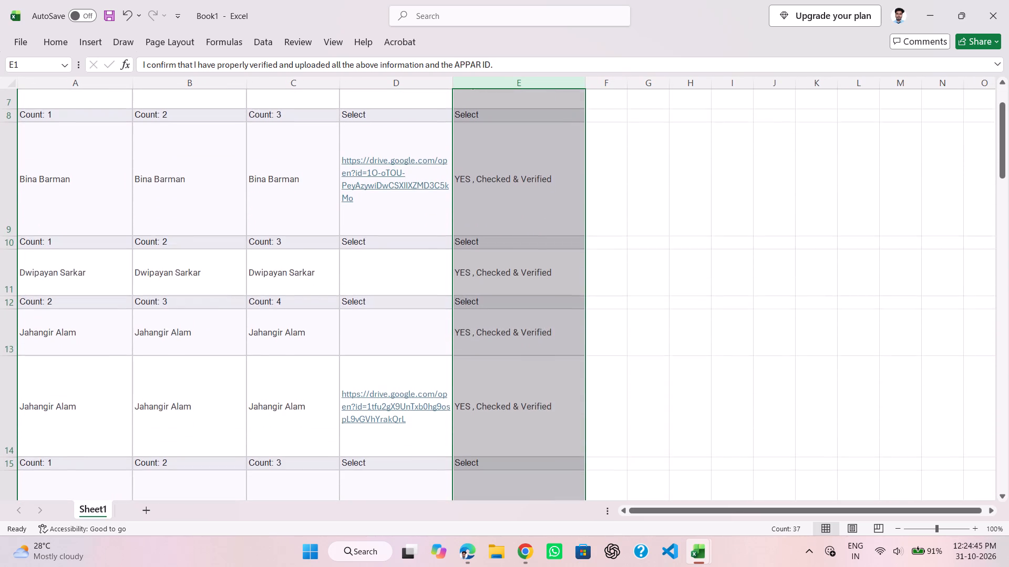
pyautogui.scroll(-4, 332, 301)
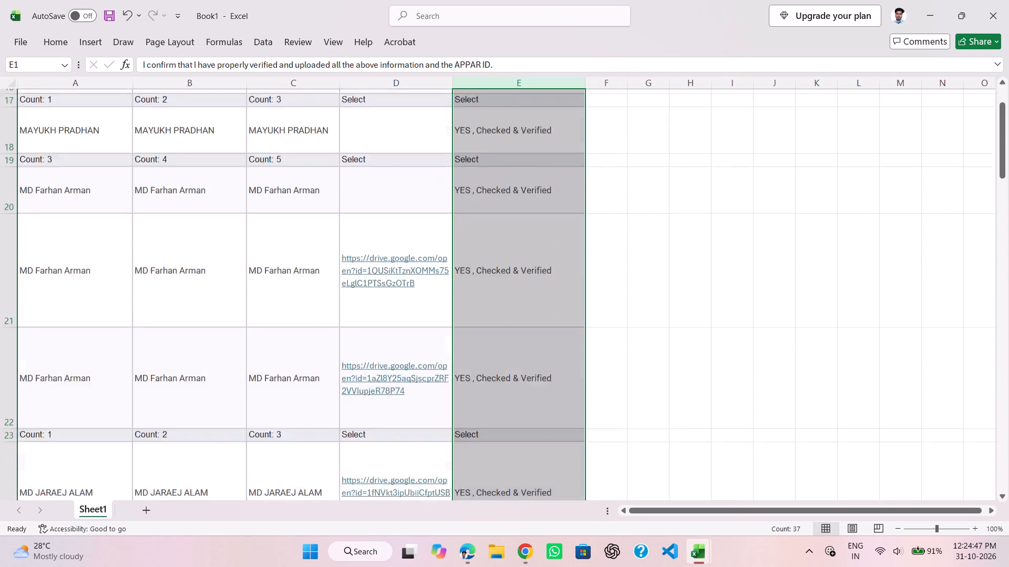
pyautogui.scroll(-1, 332, 301)
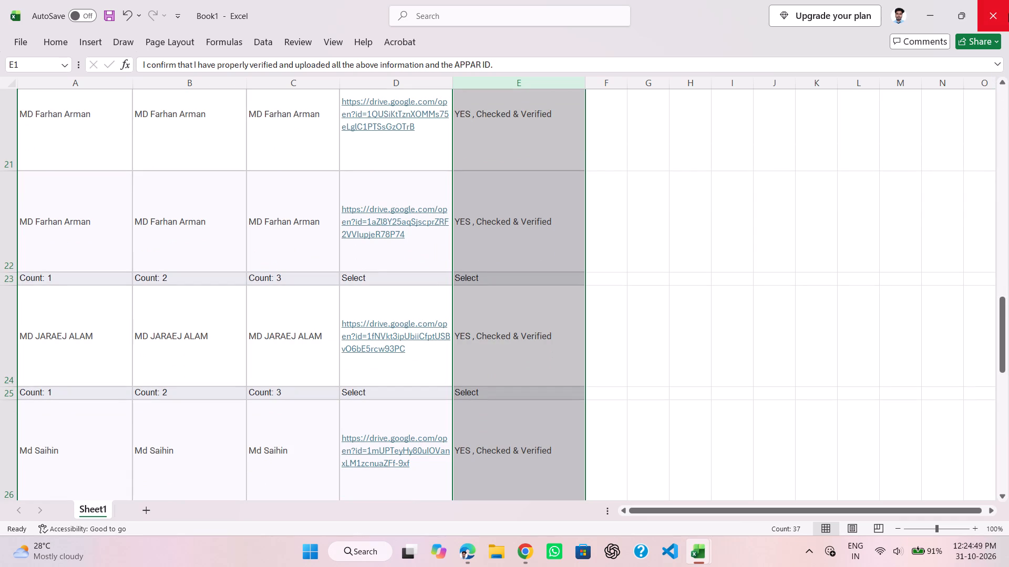
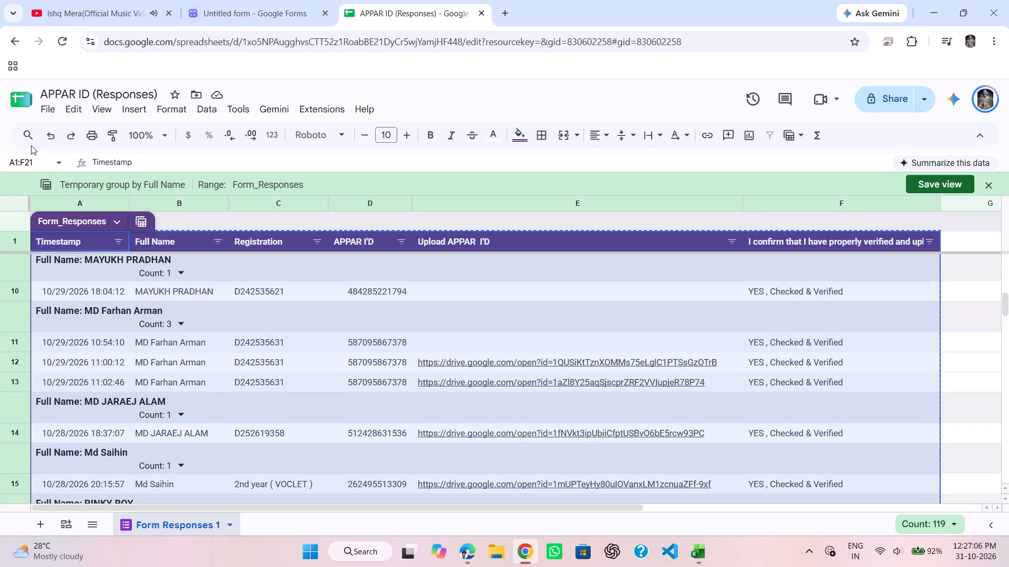
# Undo the recent changes in the APPAR ID (Responses) sheet until the temporary grouping by Full Name is removed.
pyautogui.click(47, 139)
pyautogui.click(47, 139)
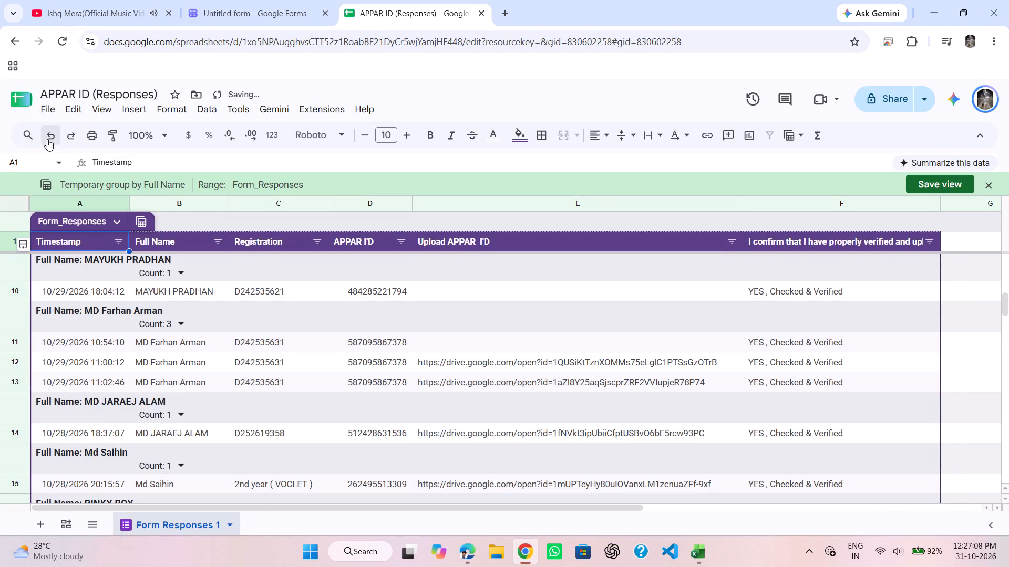
pyautogui.tripleClick(47, 139)
pyautogui.click(47, 139)
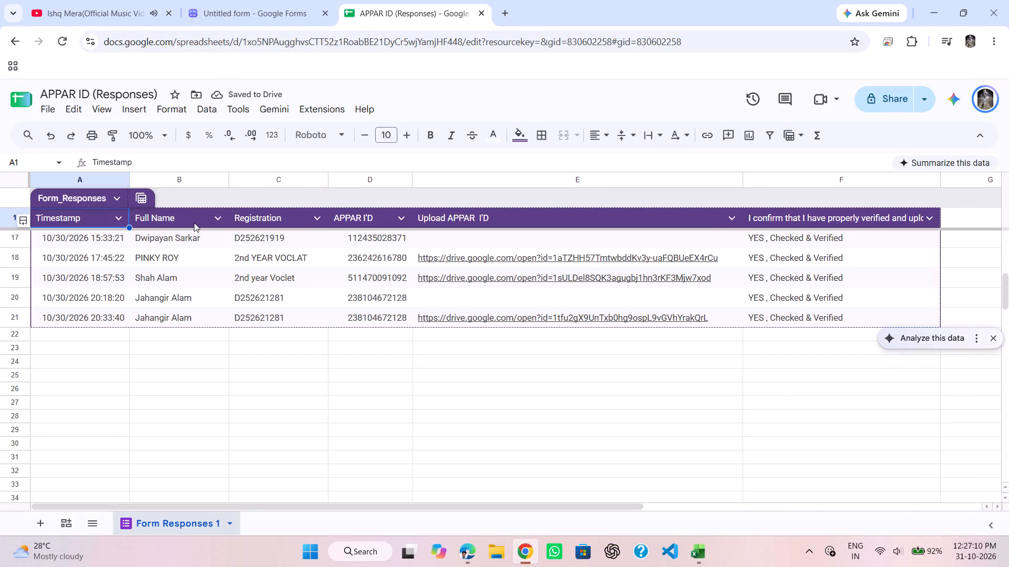
# Review the ungrouped response rows, checking names, registrations, APPAR IDs, upload links and verification answers.
pyautogui.scroll(2, 267, 265)
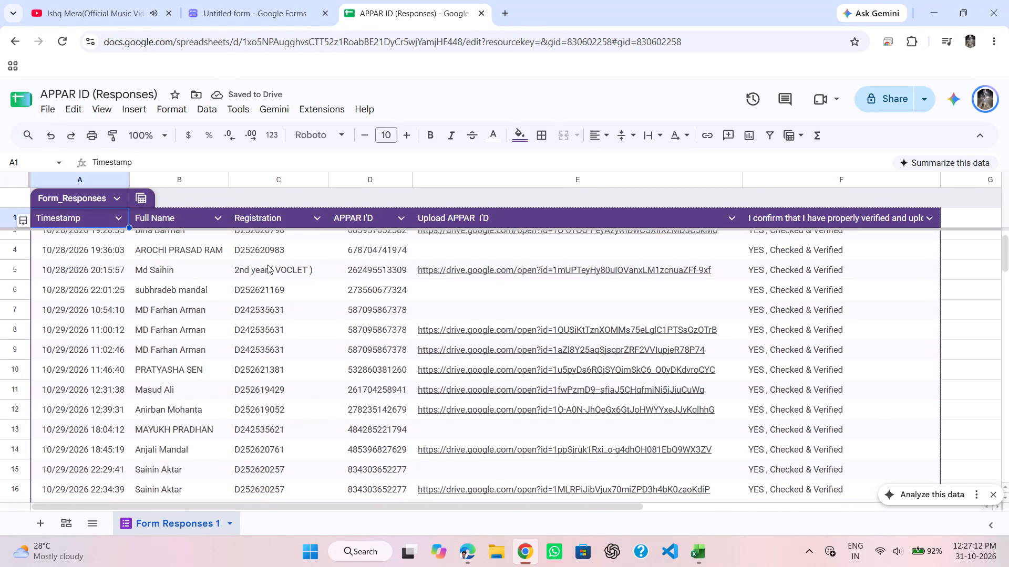
pyautogui.scroll(3, 267, 265)
pyautogui.scroll(-2, 267, 265)
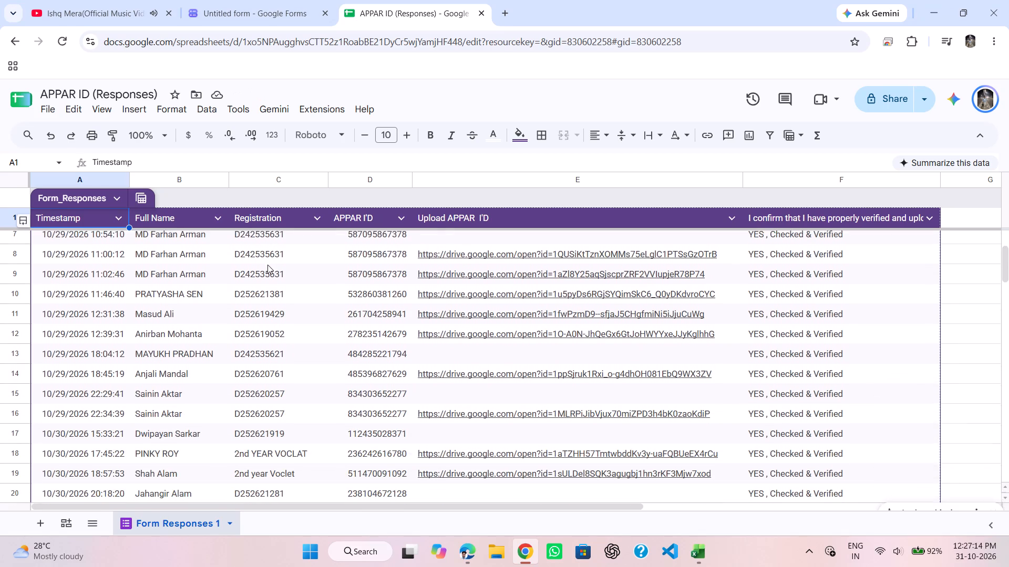
pyautogui.scroll(-1, 267, 265)
pyautogui.scroll(2, 267, 265)
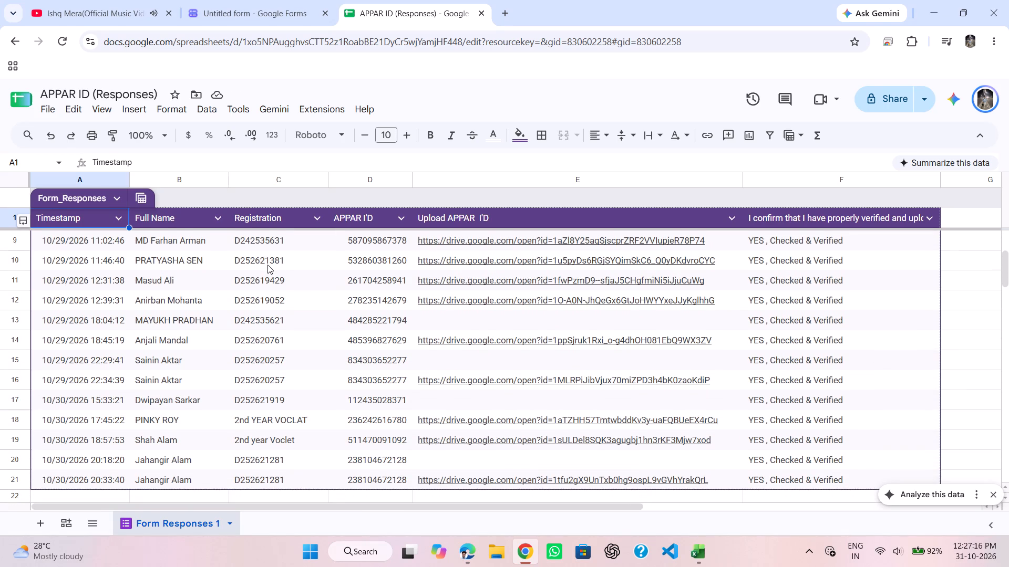
pyautogui.scroll(1, 267, 265)
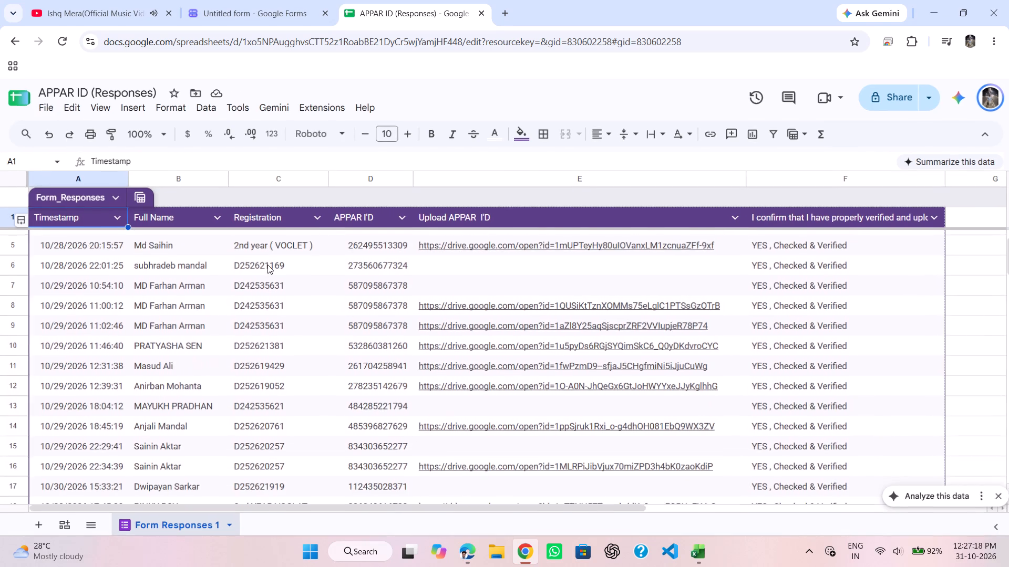
pyautogui.scroll(5, 373, 265)
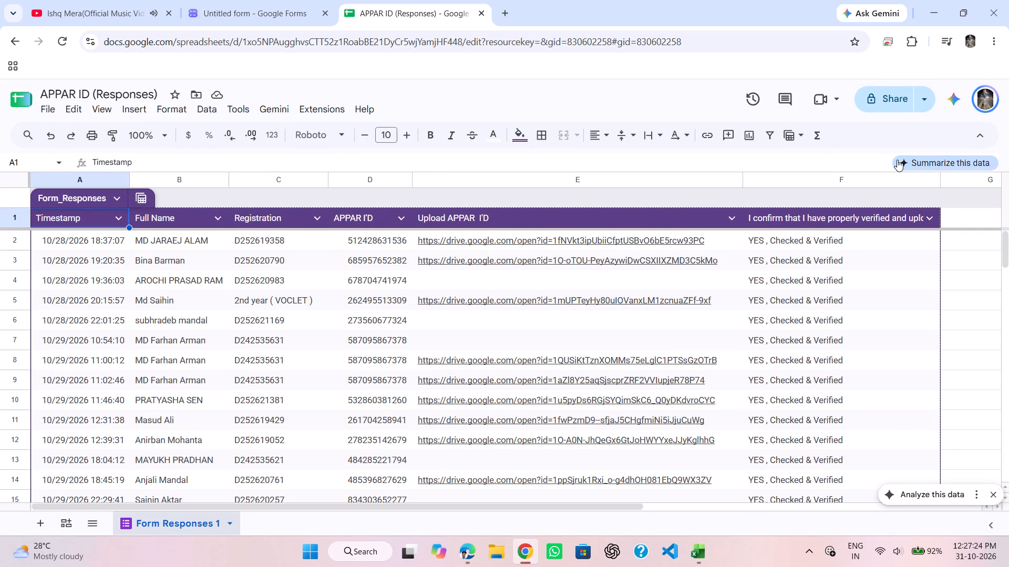
# Open the print settings for the Form Responses 1 sheet.
pyautogui.hotkey('ctrl', 'p')
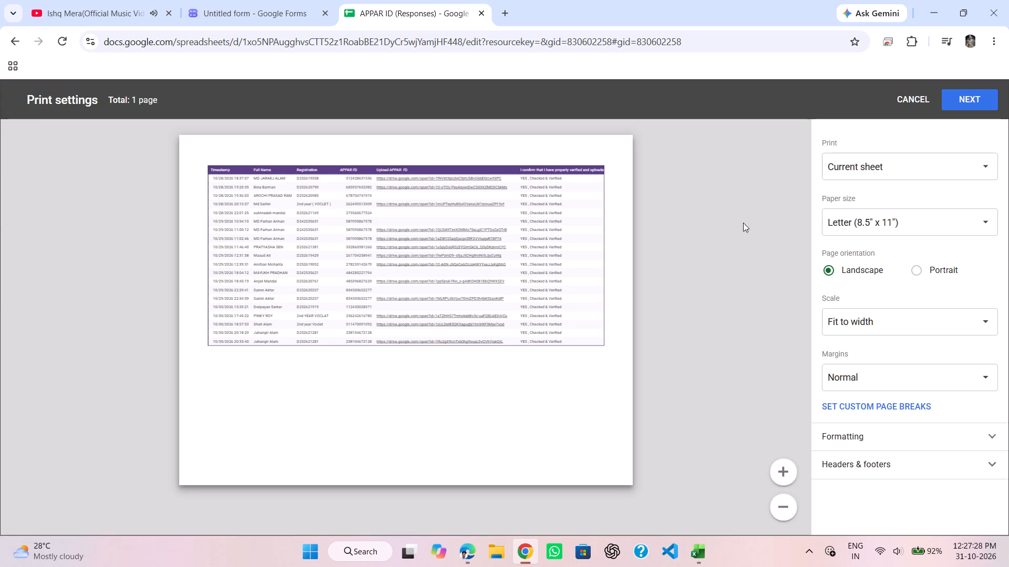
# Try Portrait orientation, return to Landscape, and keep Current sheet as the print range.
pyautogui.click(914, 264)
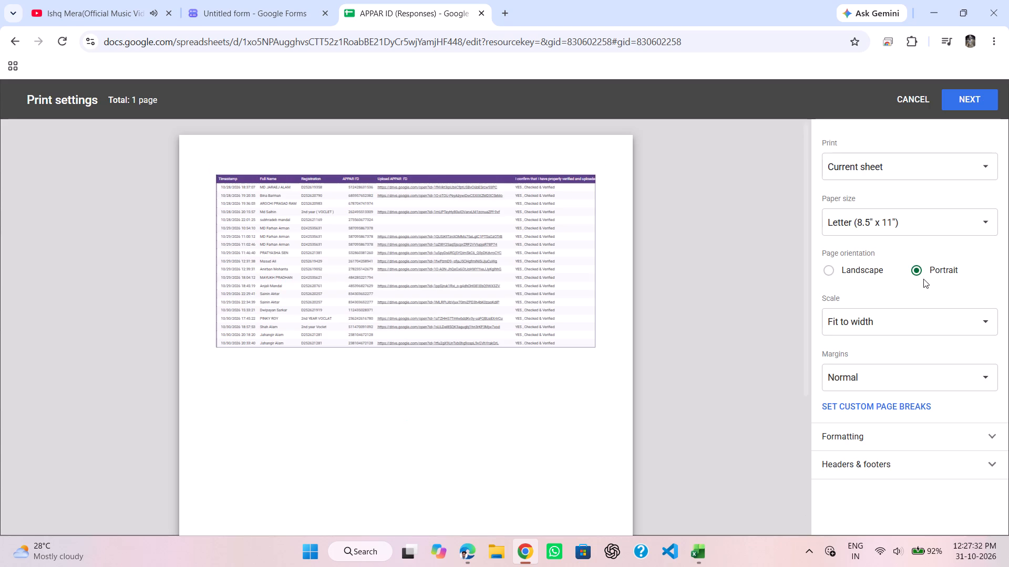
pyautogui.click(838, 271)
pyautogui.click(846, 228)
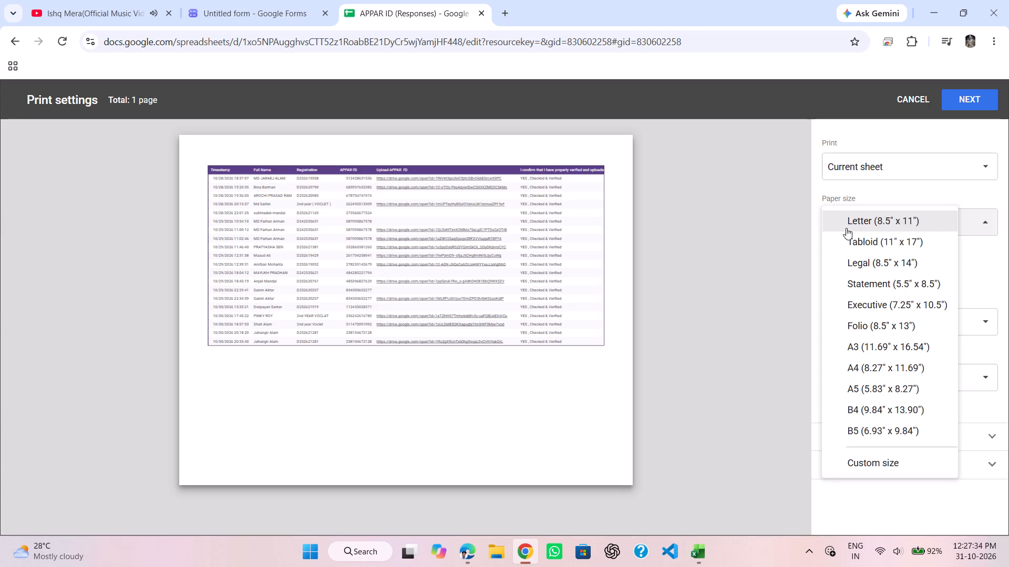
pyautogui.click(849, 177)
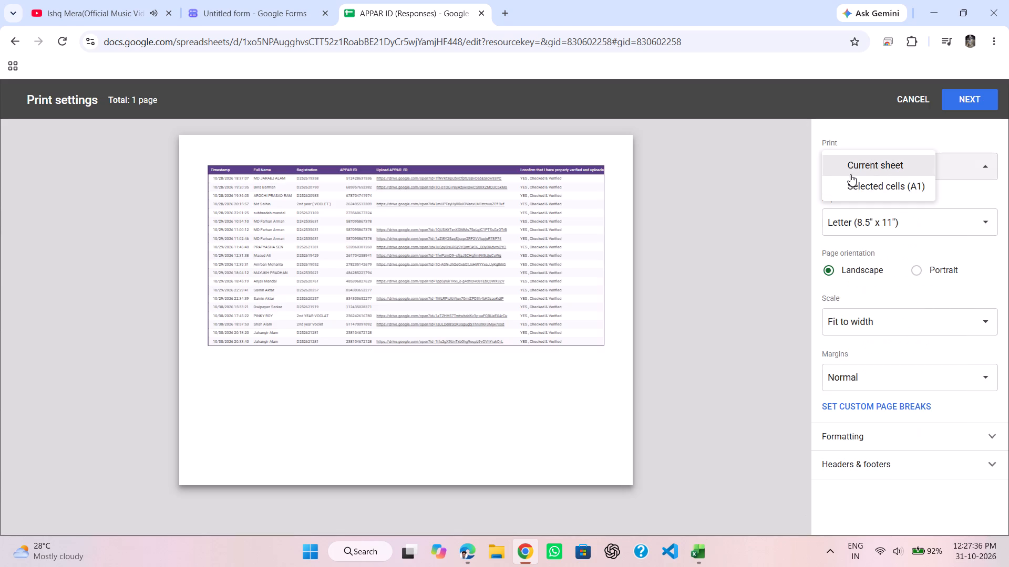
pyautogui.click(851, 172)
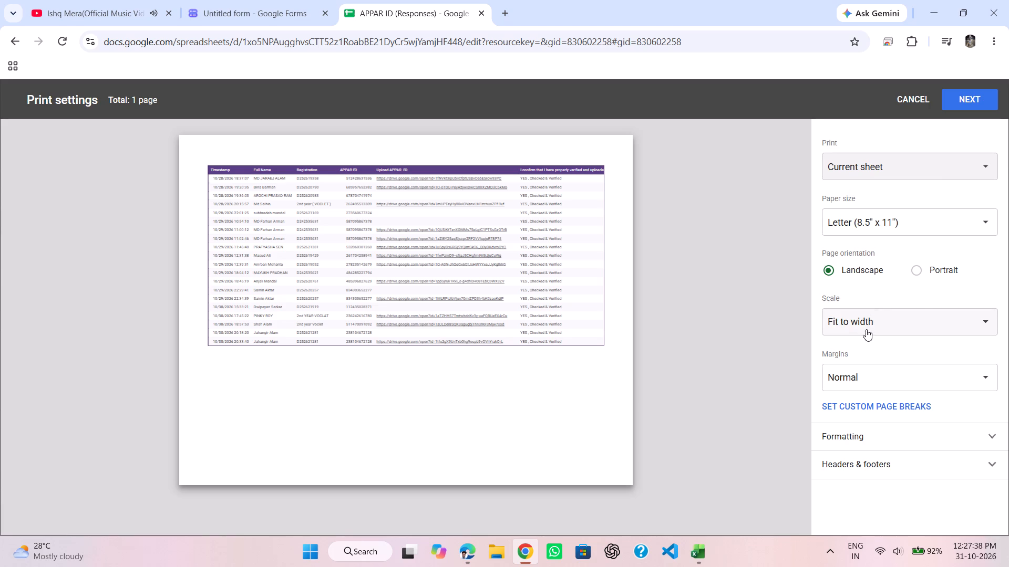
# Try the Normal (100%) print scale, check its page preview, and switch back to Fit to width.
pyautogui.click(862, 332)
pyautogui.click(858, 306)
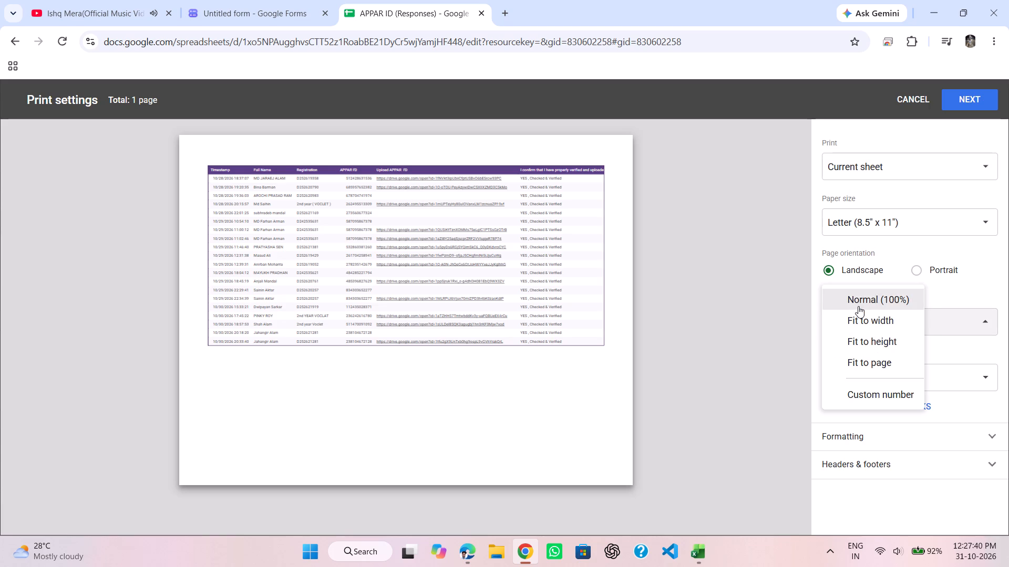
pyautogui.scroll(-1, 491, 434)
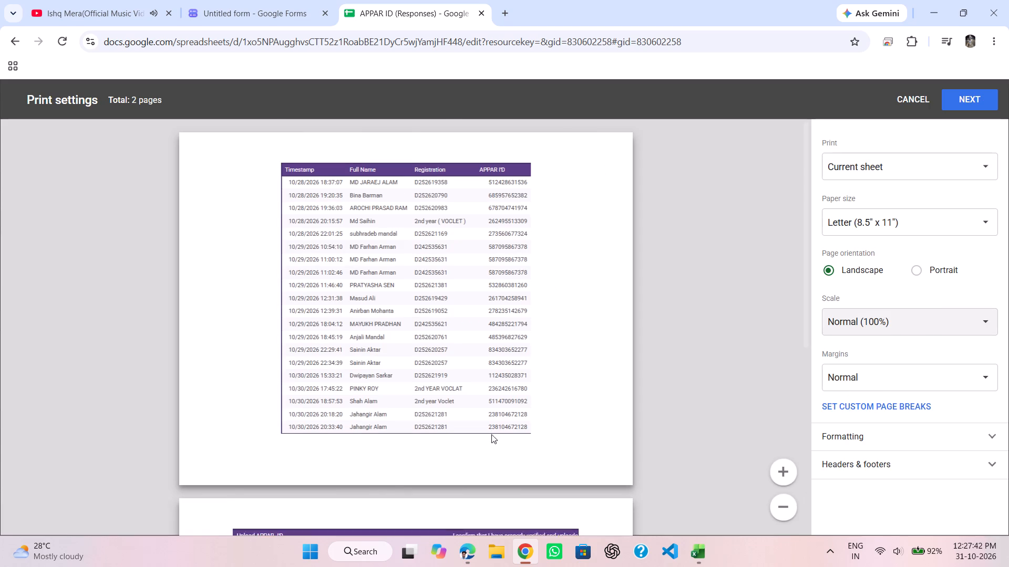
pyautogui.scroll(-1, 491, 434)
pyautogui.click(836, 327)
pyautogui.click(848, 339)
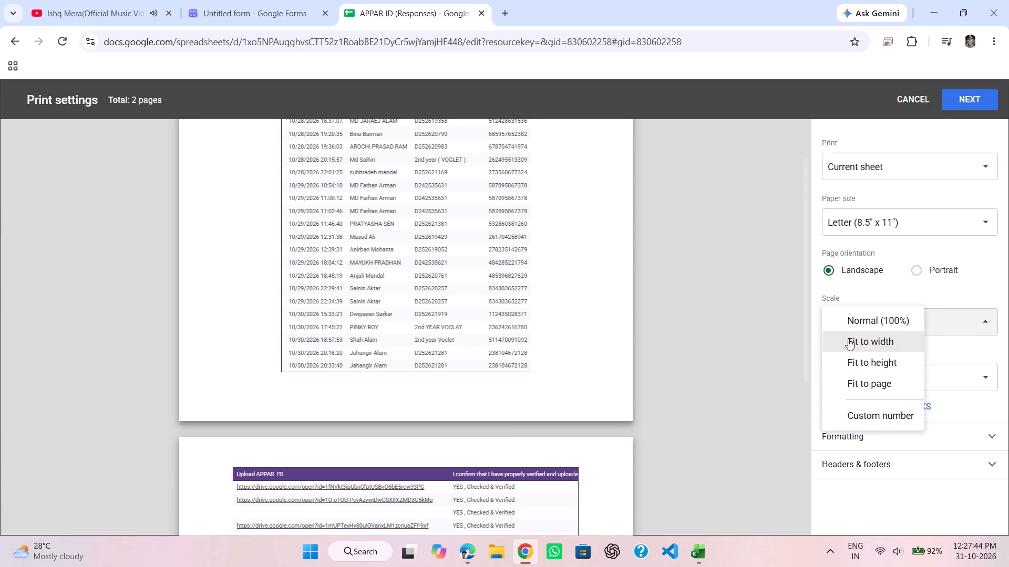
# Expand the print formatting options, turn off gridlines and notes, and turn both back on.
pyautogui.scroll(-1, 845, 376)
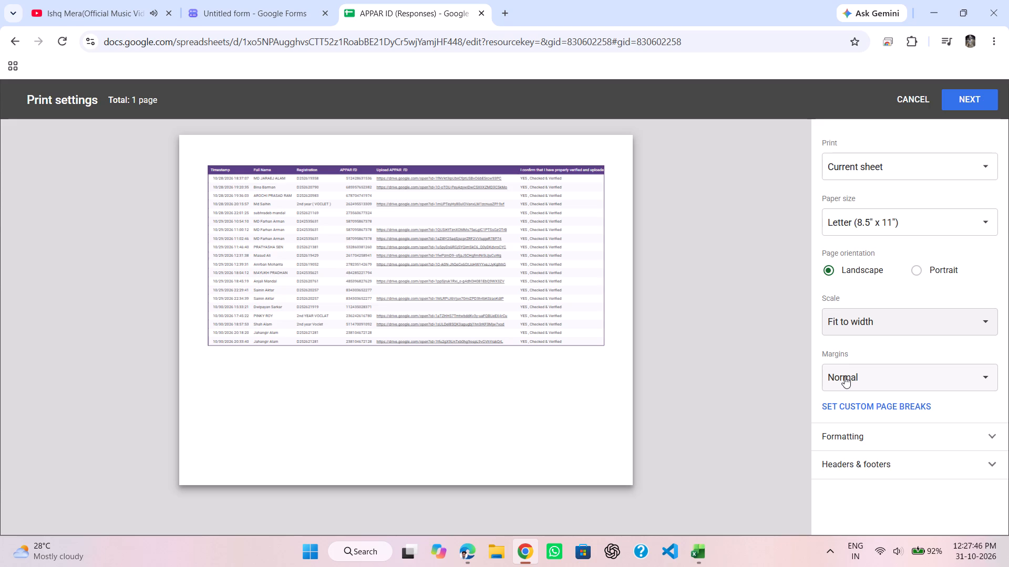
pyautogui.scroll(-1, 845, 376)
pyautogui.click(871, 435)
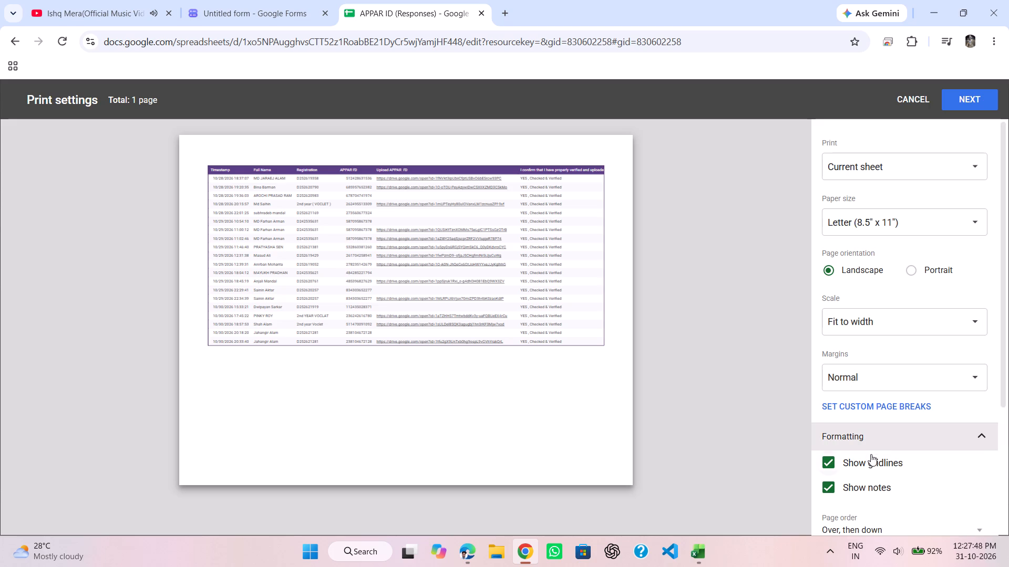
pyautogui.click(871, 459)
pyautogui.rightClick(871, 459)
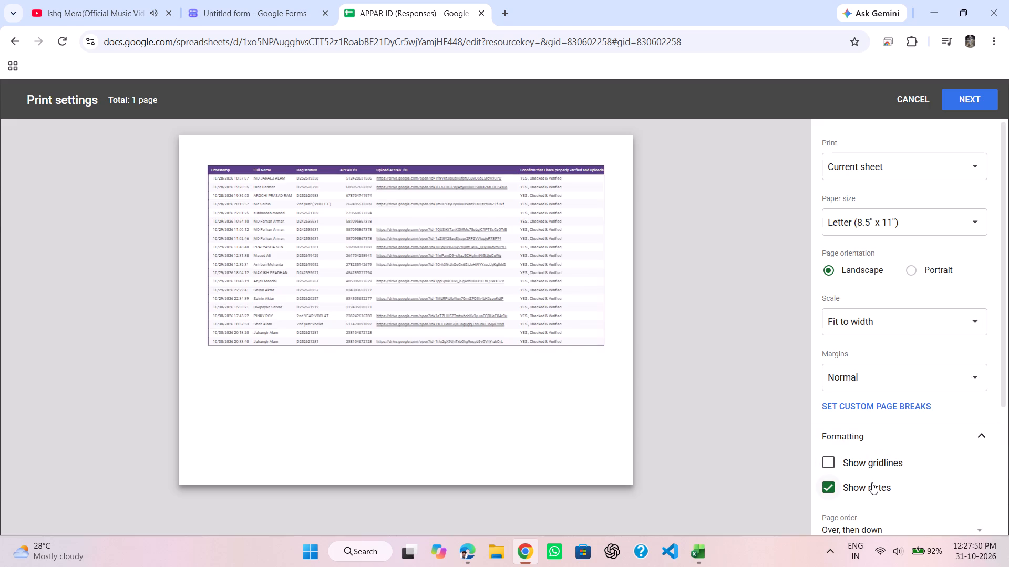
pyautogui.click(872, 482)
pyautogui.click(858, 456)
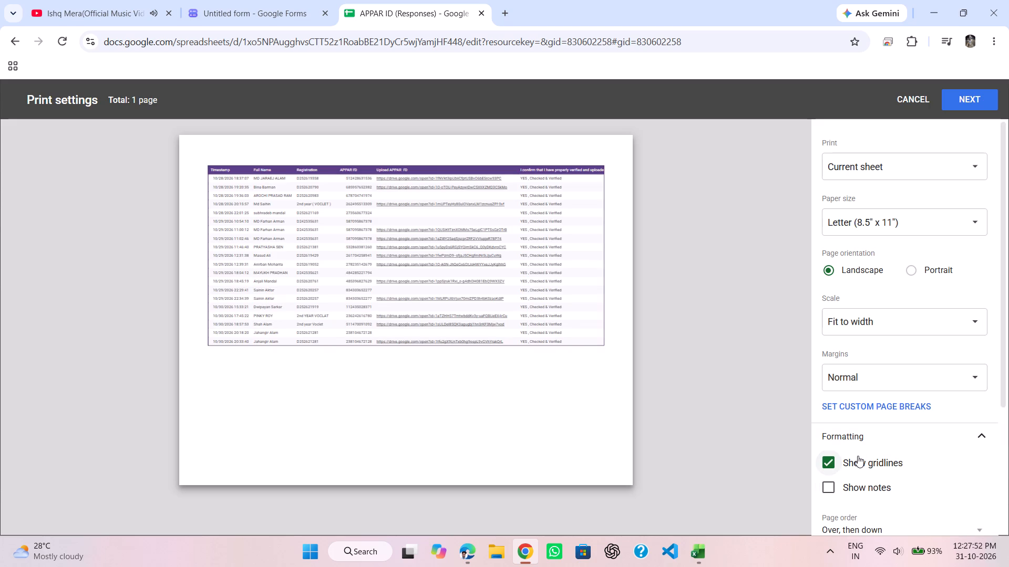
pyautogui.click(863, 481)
# Set custom page breaks after the Timestamp column and after the Upload APPAR I'D column.
pyautogui.click(867, 411)
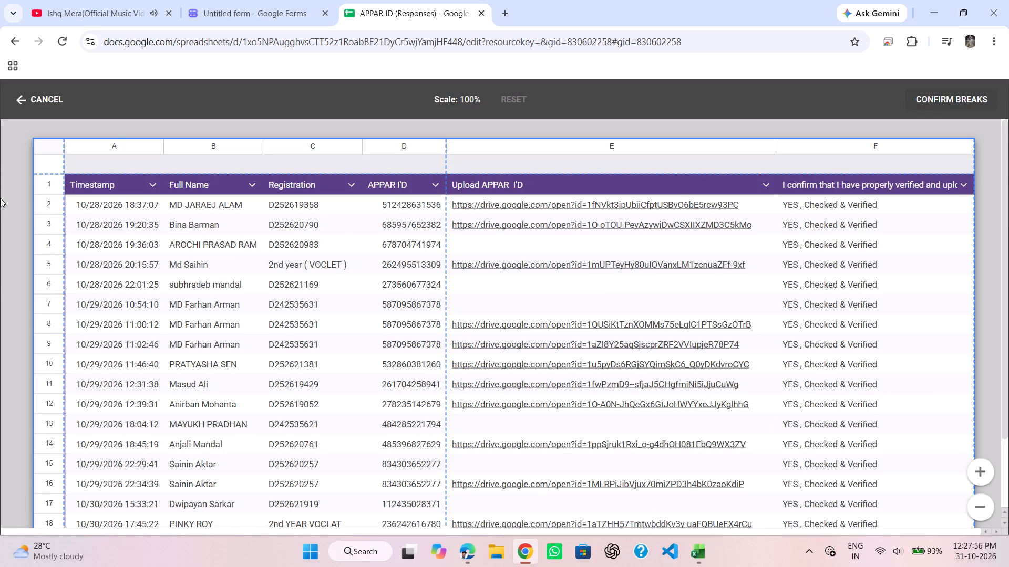
pyautogui.click(122, 139)
pyautogui.moveTo(64, 166); pyautogui.dragTo(66, 166)
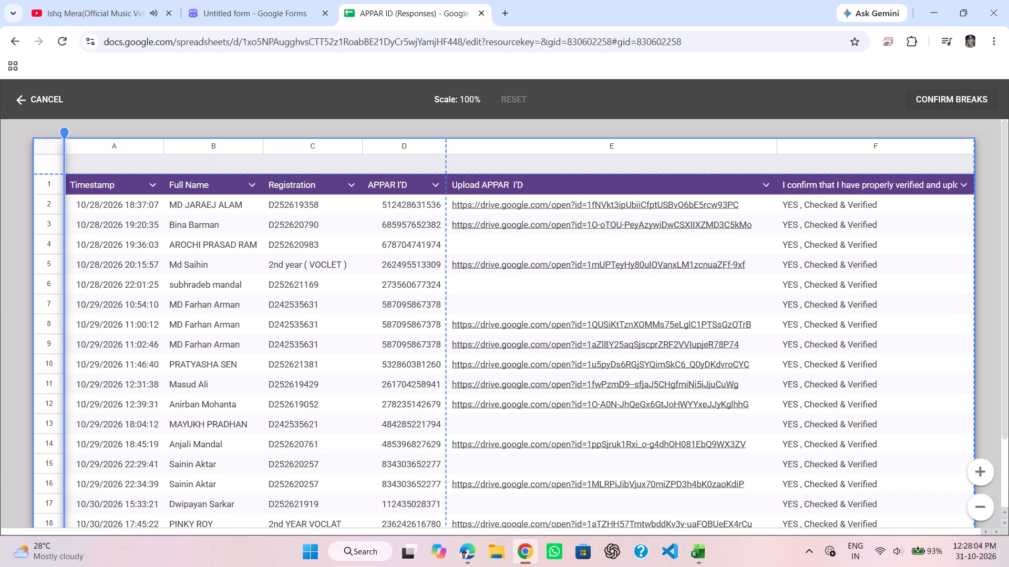
pyautogui.moveTo(66, 166); pyautogui.dragTo(158, 173)
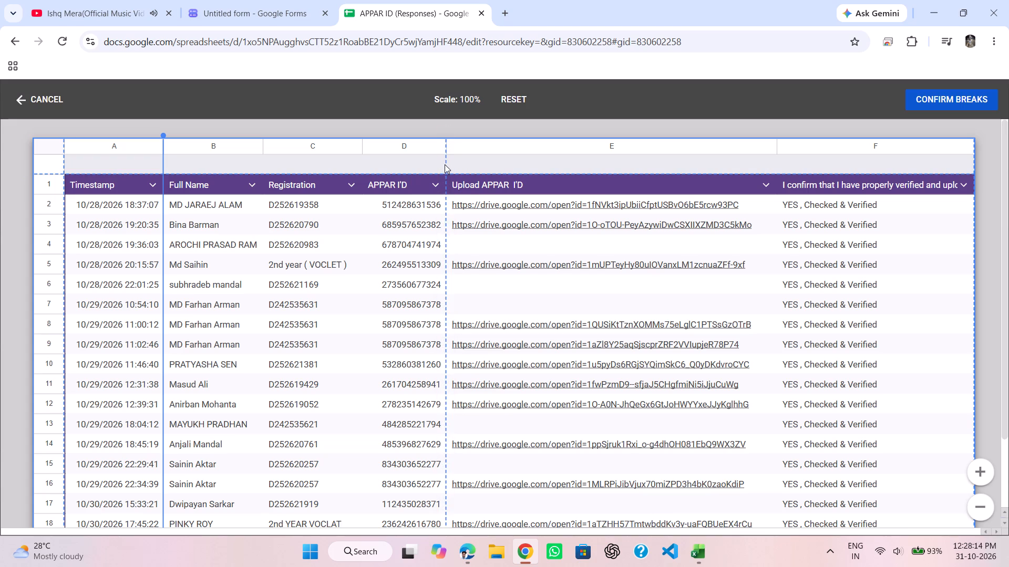
pyautogui.moveTo(446, 164); pyautogui.dragTo(759, 205)
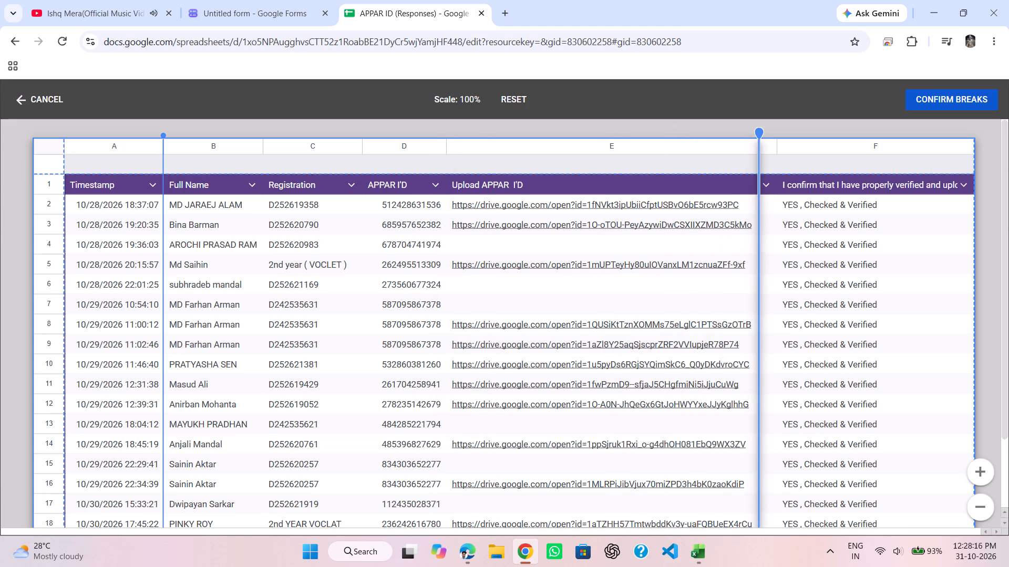
pyautogui.moveTo(759, 205); pyautogui.dragTo(760, 205)
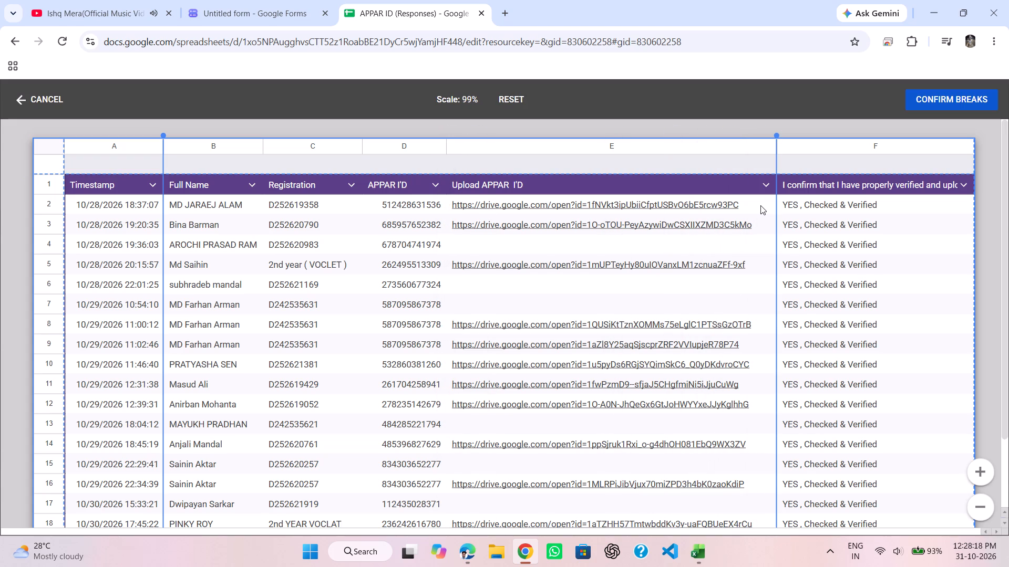
pyautogui.click(950, 97)
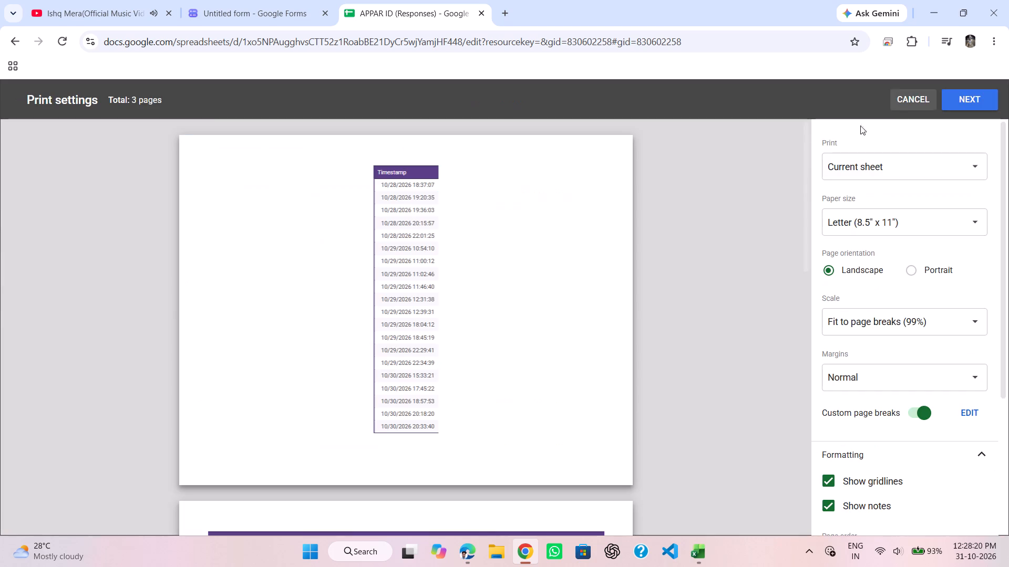
# Examine the print preview to check how the custom breaks divide the response columns across the pages.
pyautogui.scroll(-1, 410, 269)
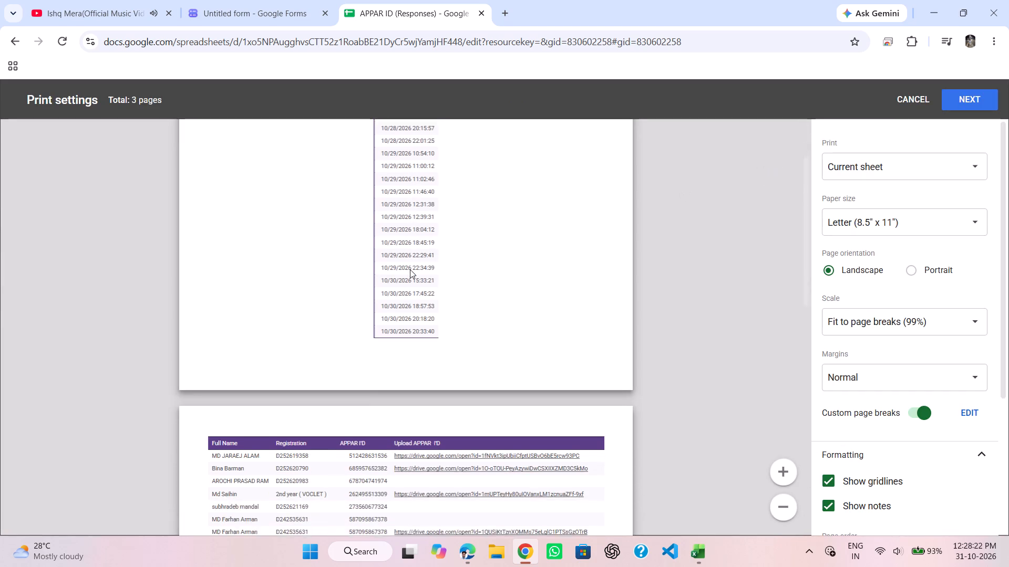
pyautogui.scroll(-2, 410, 269)
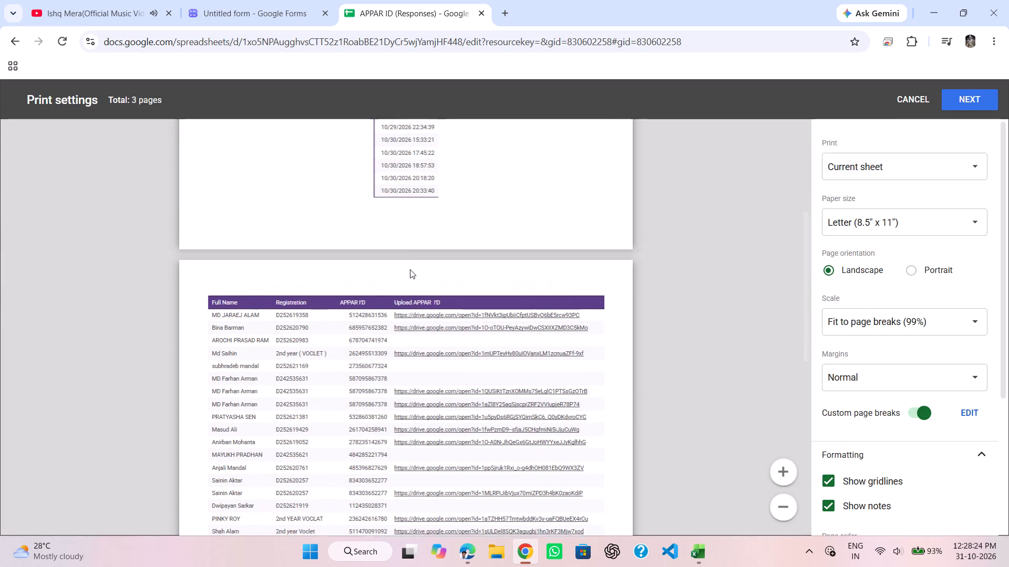
pyautogui.scroll(-2, 410, 269)
pyautogui.scroll(1, 410, 269)
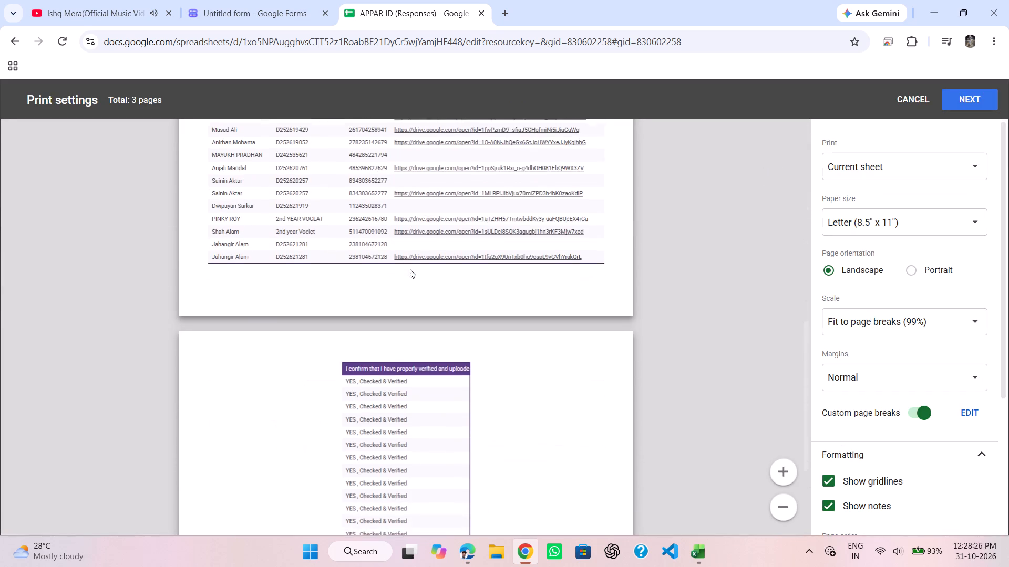
pyautogui.scroll(1, 410, 269)
pyautogui.click(424, 276)
pyautogui.scroll(-2, 603, 328)
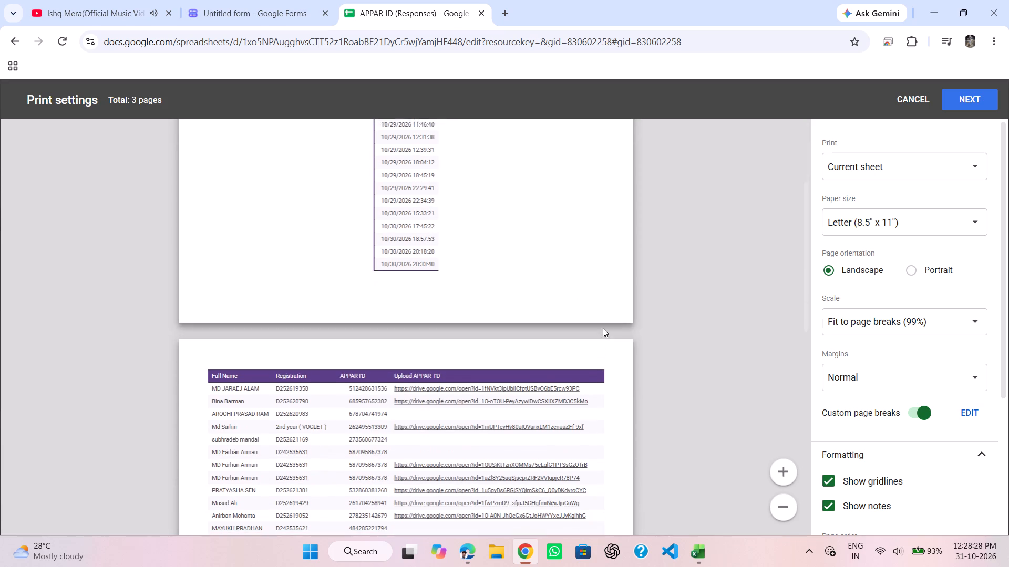
pyautogui.scroll(-1, 469, 377)
pyautogui.doubleClick(223, 316)
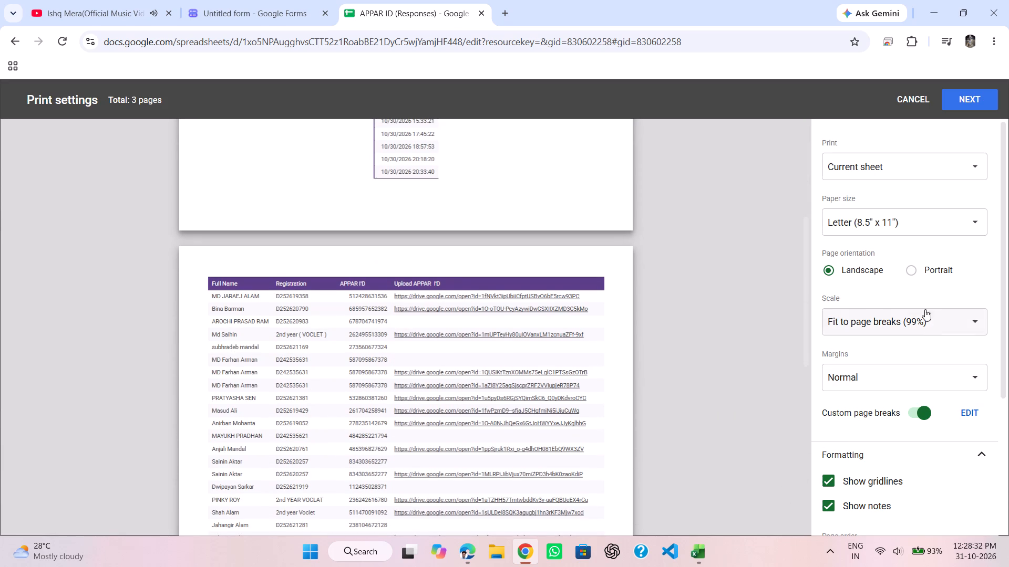
# Set the page orientation to Portrait, check the preview pages, and proceed to the browser's print dialog.
pyautogui.click(920, 266)
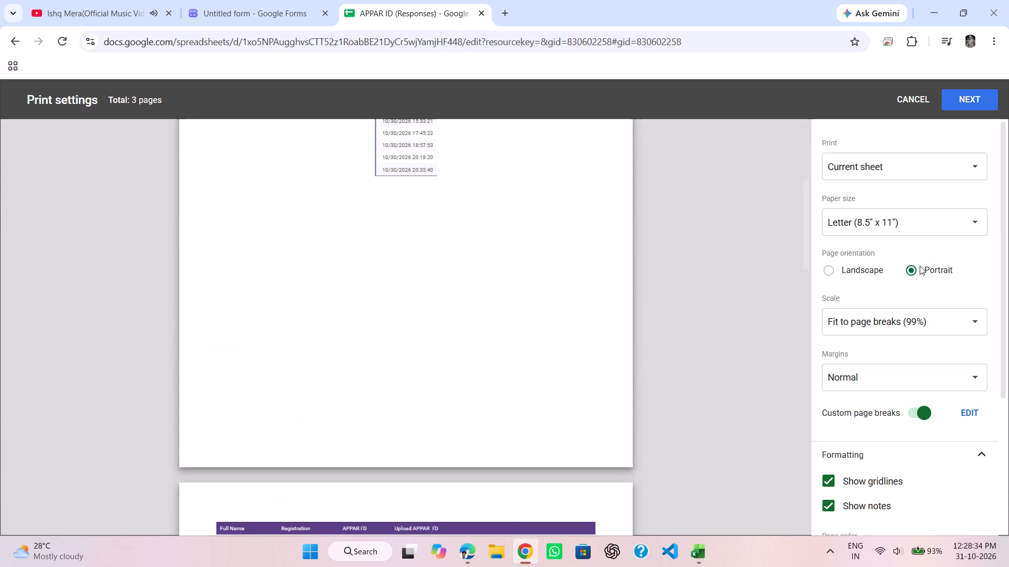
pyautogui.scroll(-4, 628, 347)
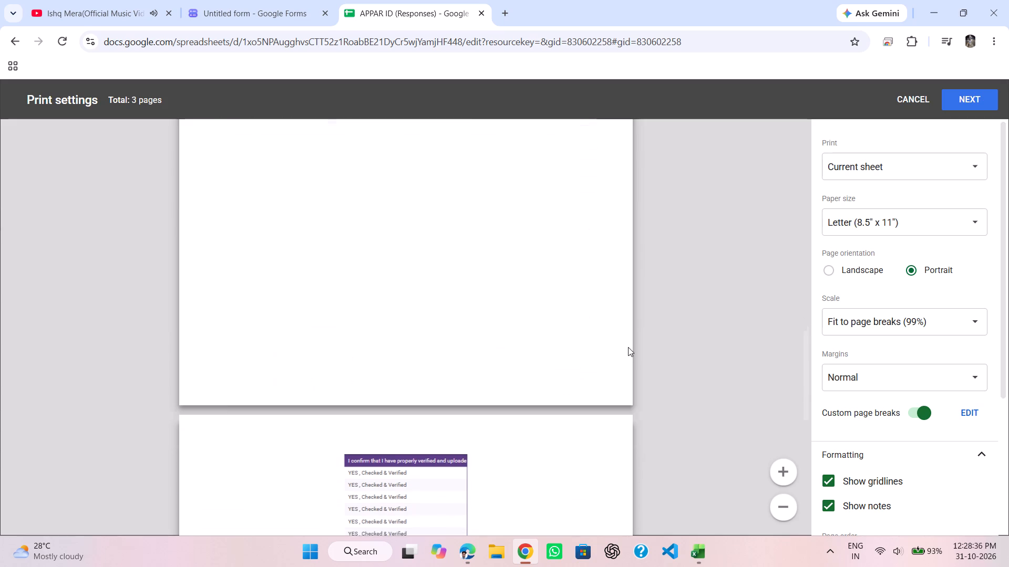
pyautogui.scroll(-1, 628, 347)
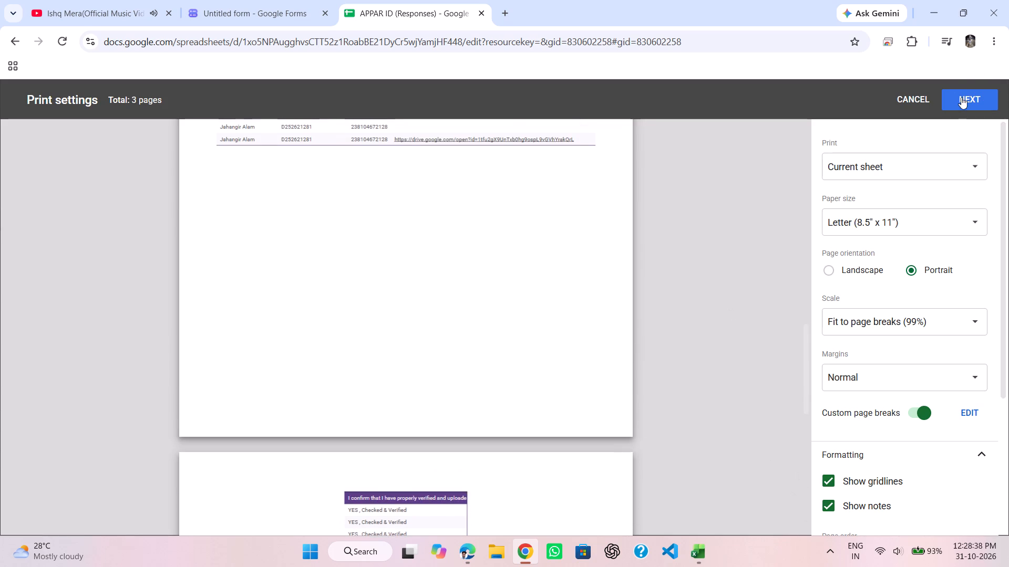
pyautogui.click(961, 97)
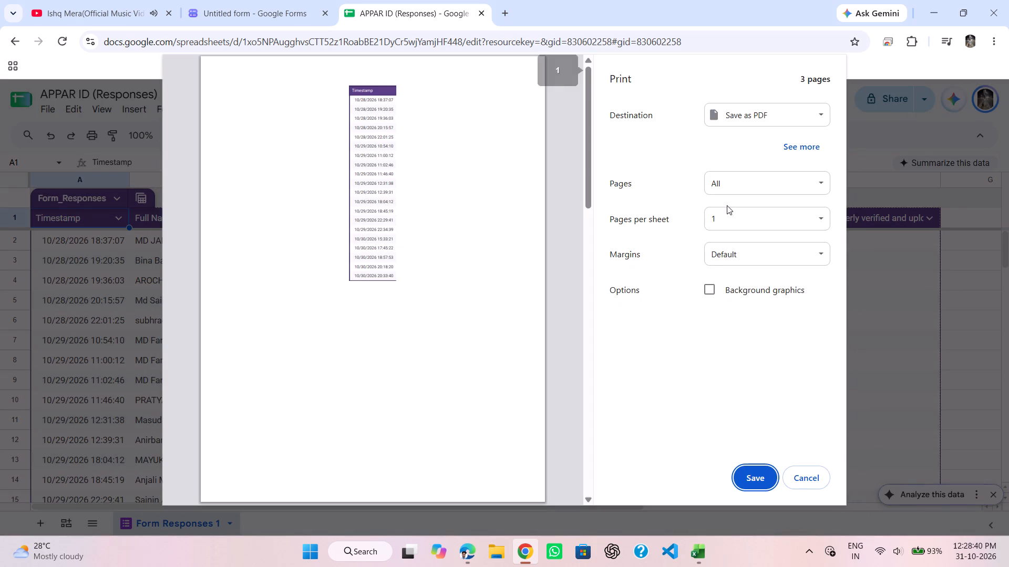
# Review the pages in the browser's print dialog and cancel printing without saving the PDF.
pyautogui.scroll(1, 432, 266)
pyautogui.scroll(-5, 432, 266)
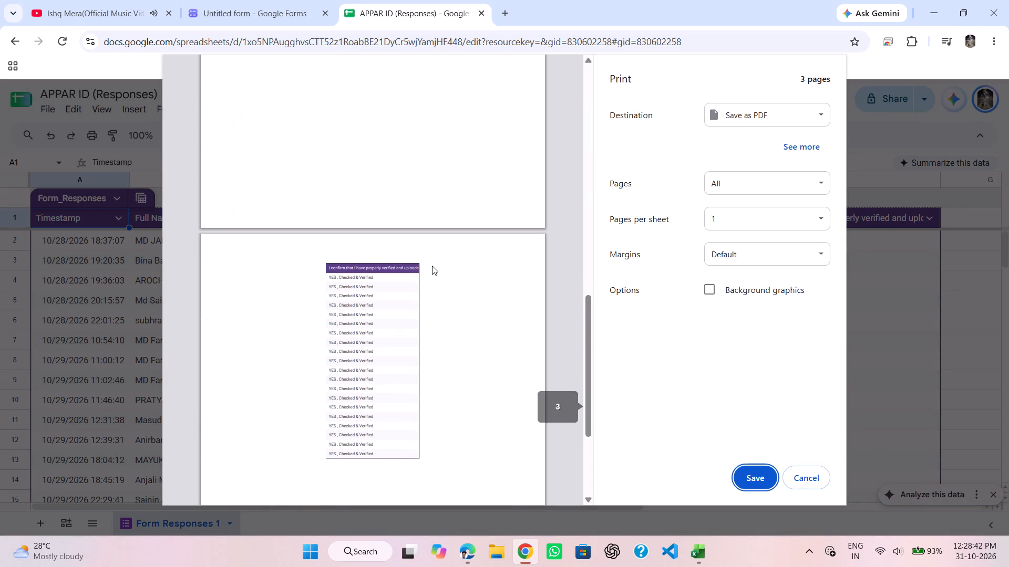
pyautogui.scroll(-1, 432, 266)
pyautogui.scroll(3, 432, 266)
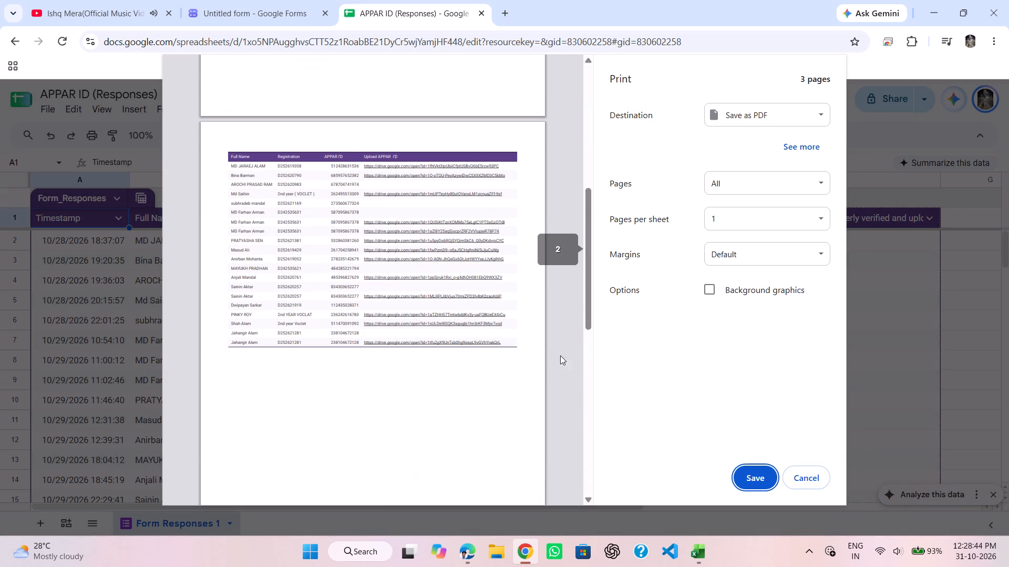
pyautogui.click(794, 474)
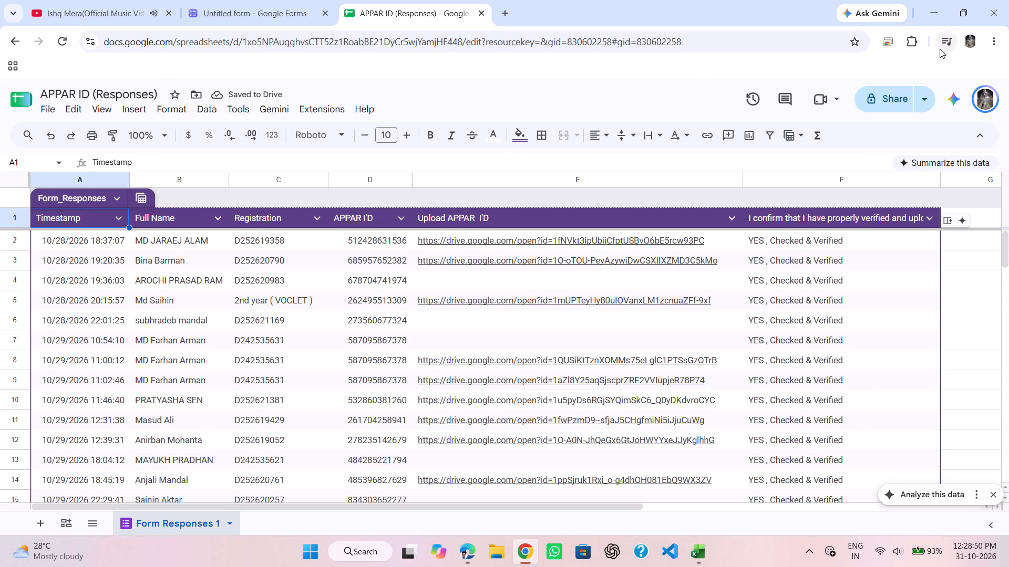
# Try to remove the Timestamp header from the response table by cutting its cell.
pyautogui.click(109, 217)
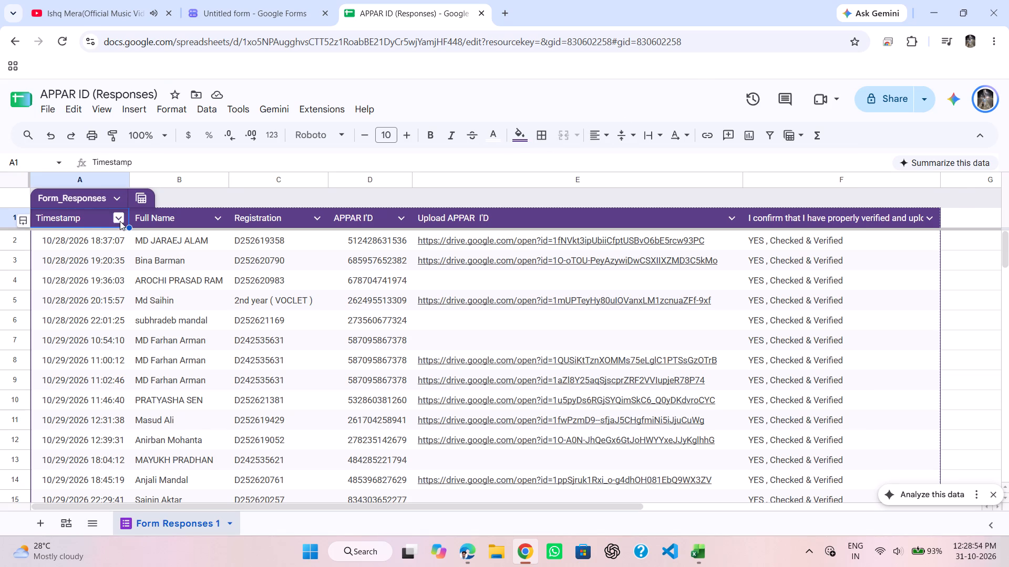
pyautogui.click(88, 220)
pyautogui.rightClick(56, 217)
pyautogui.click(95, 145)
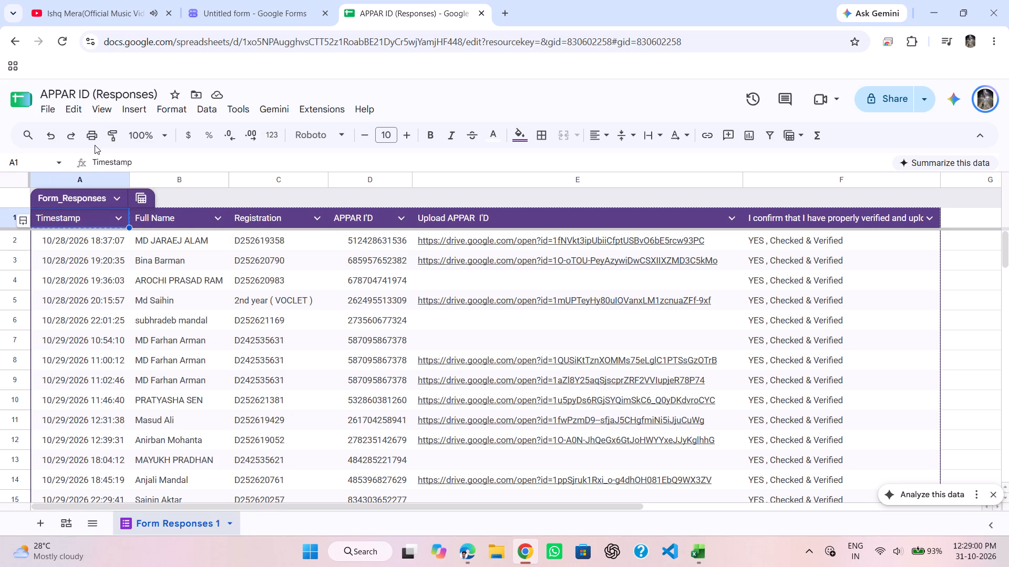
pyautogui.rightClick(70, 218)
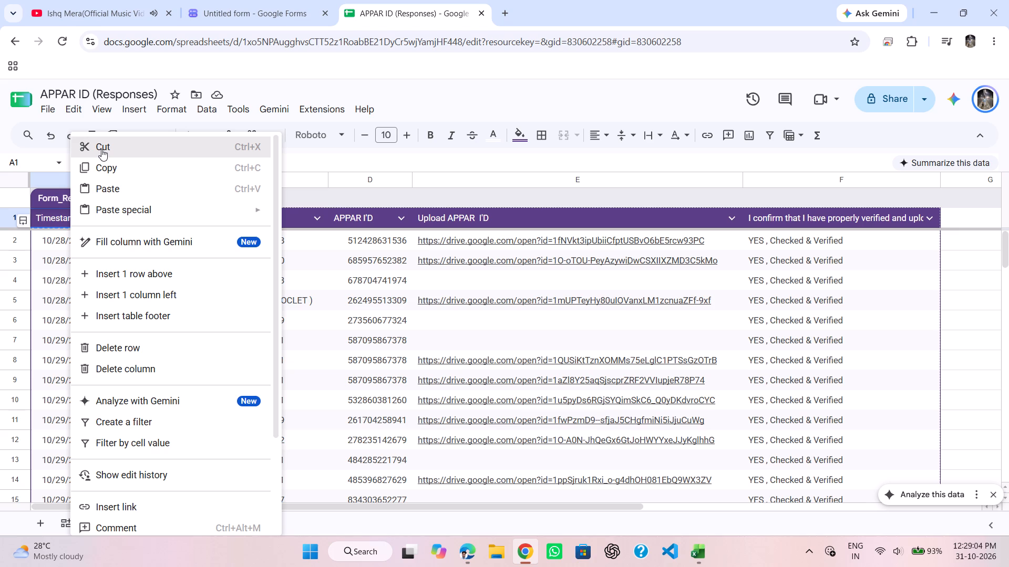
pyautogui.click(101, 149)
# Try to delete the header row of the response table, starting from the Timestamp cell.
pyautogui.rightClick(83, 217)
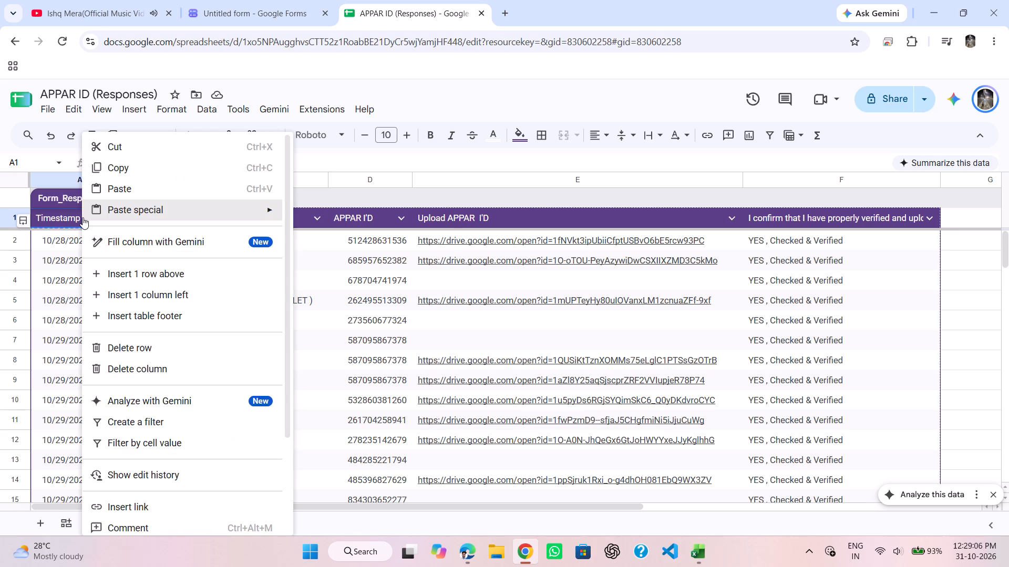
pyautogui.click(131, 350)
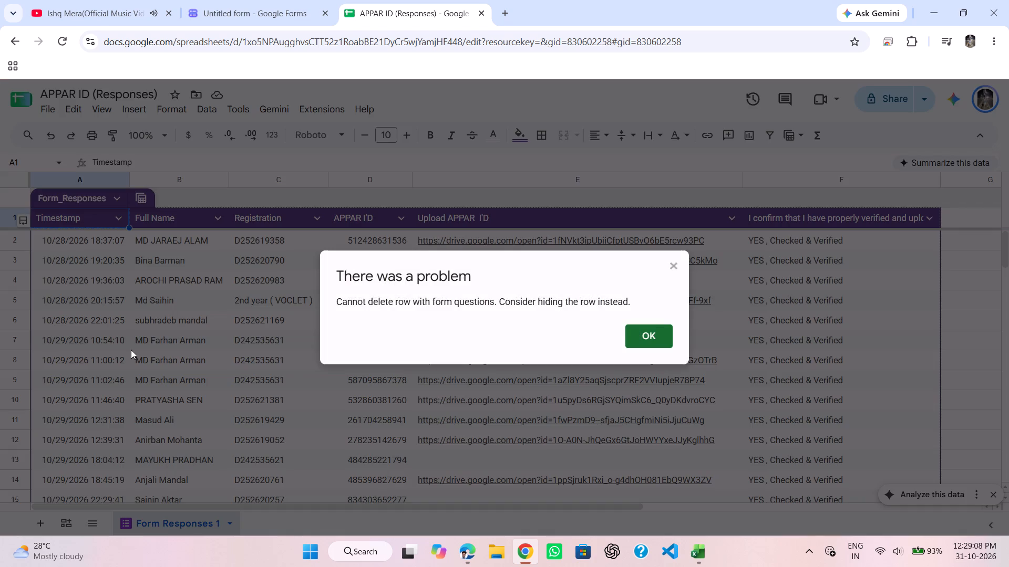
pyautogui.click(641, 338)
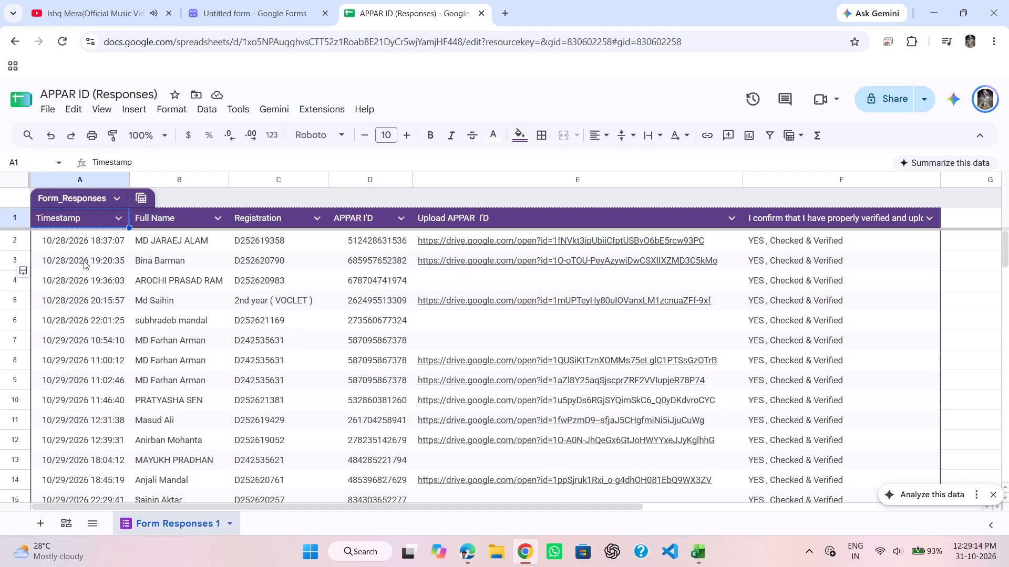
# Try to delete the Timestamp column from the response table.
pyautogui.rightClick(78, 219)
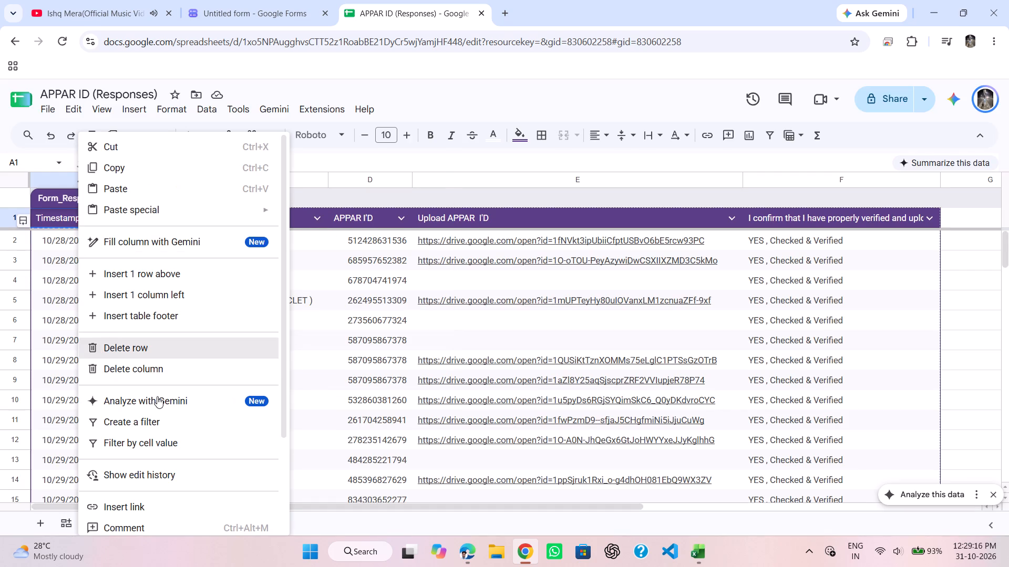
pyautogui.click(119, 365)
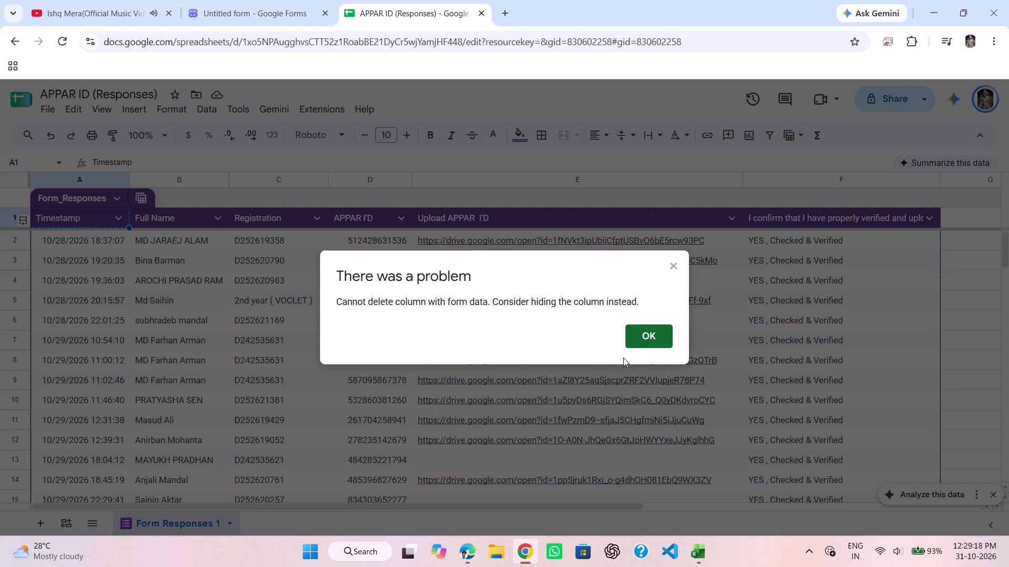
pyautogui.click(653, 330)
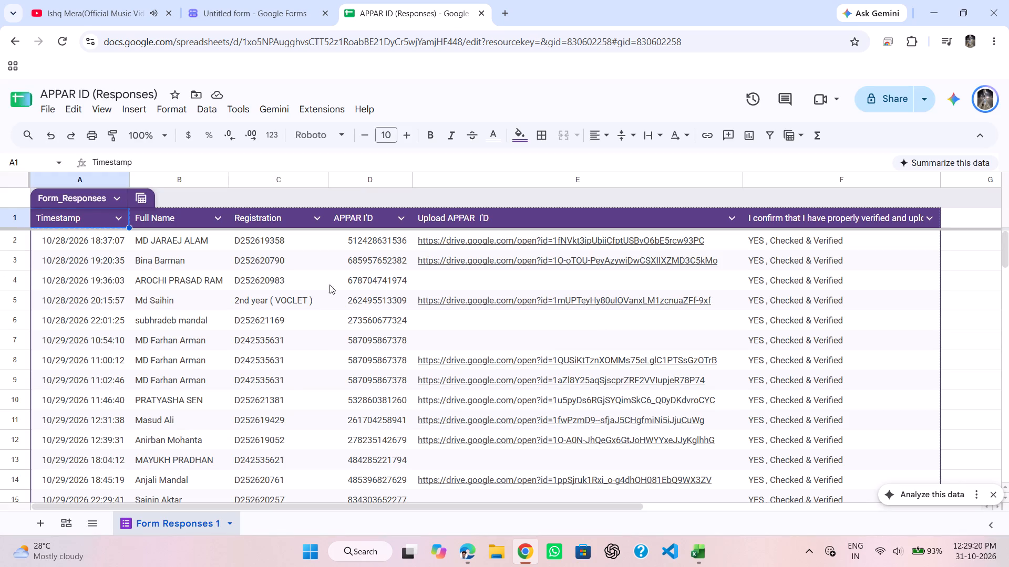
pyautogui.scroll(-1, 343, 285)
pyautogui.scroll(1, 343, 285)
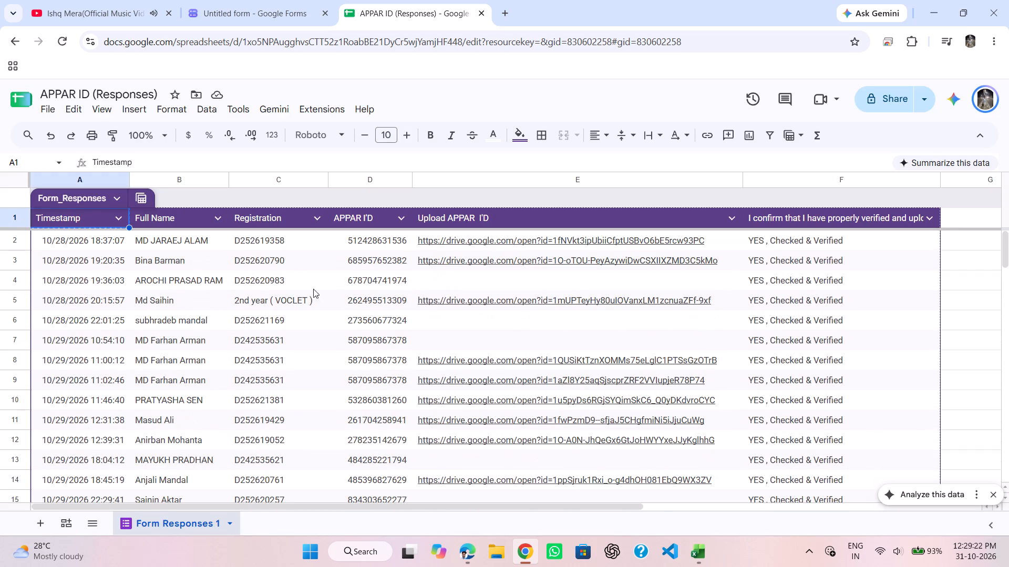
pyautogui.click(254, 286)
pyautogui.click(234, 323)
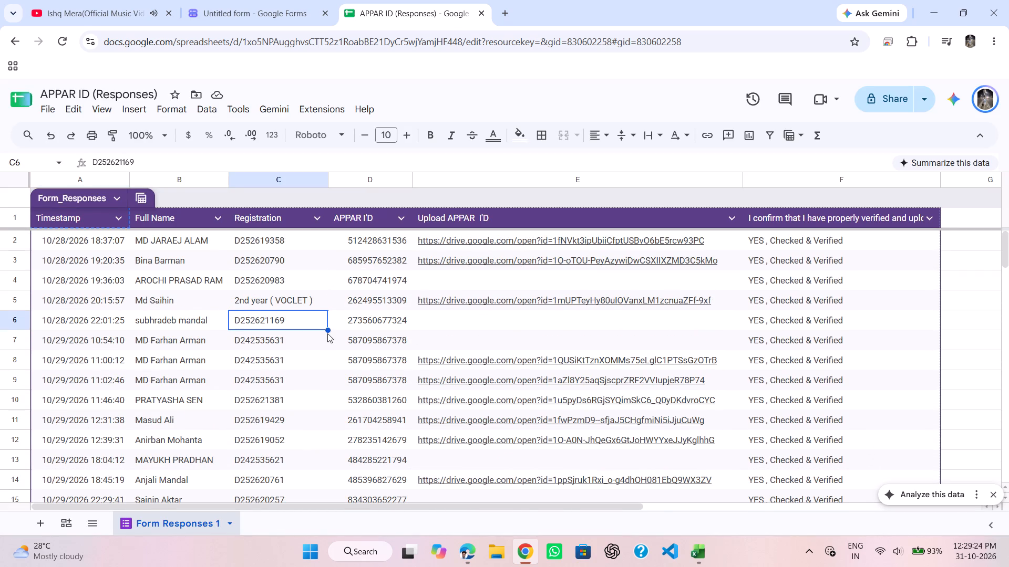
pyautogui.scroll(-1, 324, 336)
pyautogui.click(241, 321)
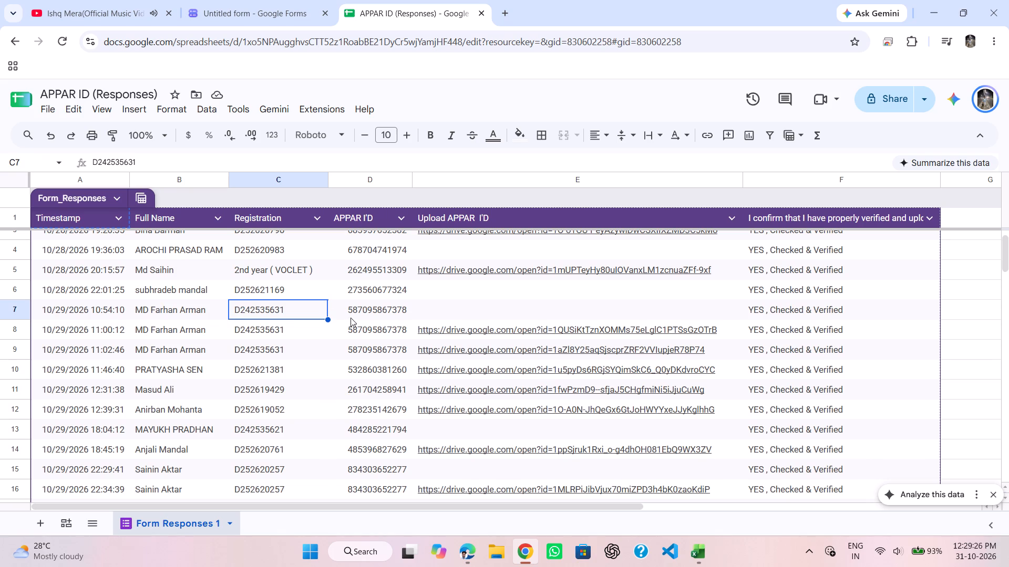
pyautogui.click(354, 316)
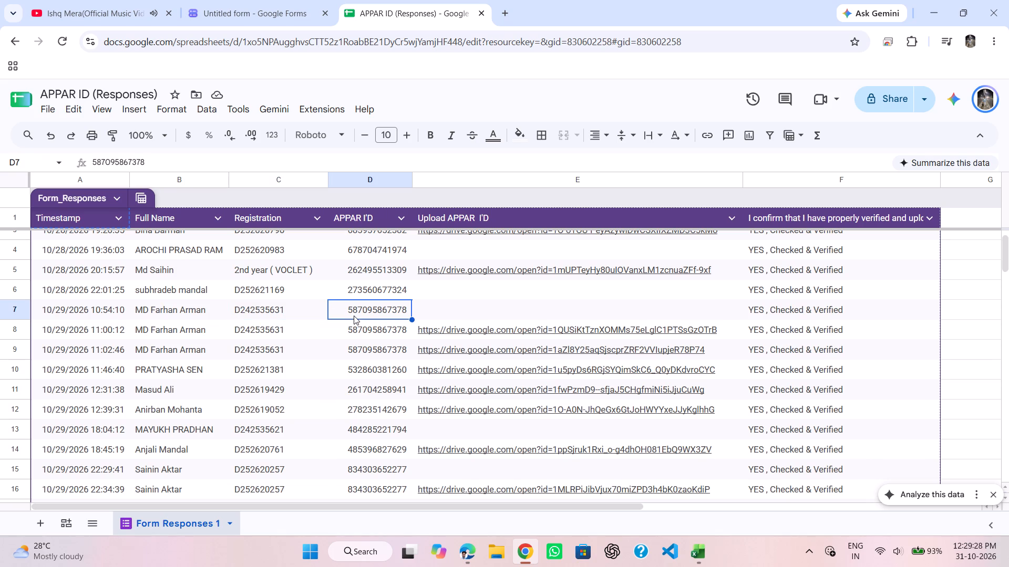
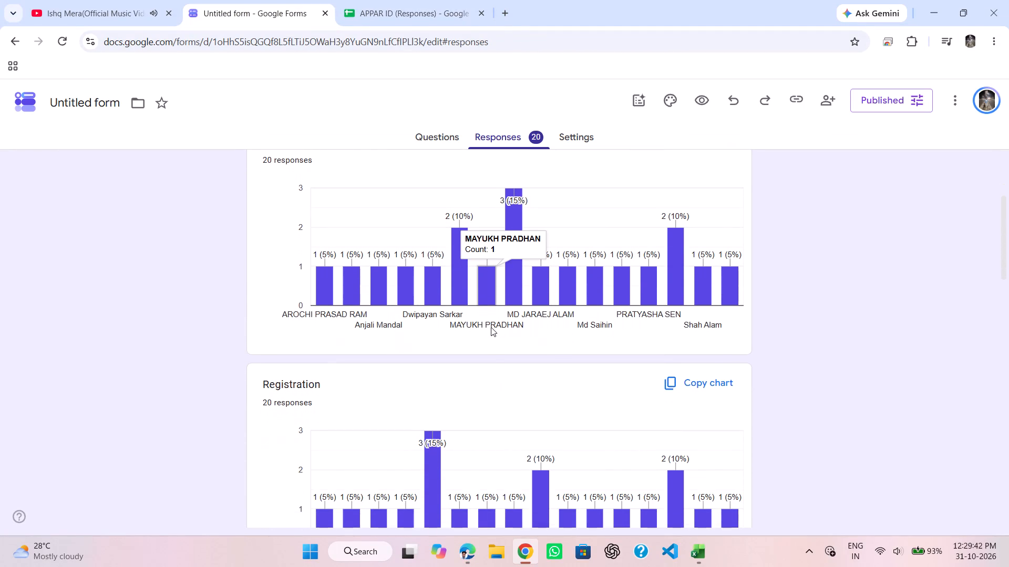
# Go from the form's response summary to the linked response spreadsheet, closing the duplicate spreadsheet tab.
pyautogui.scroll(-4, 491, 327)
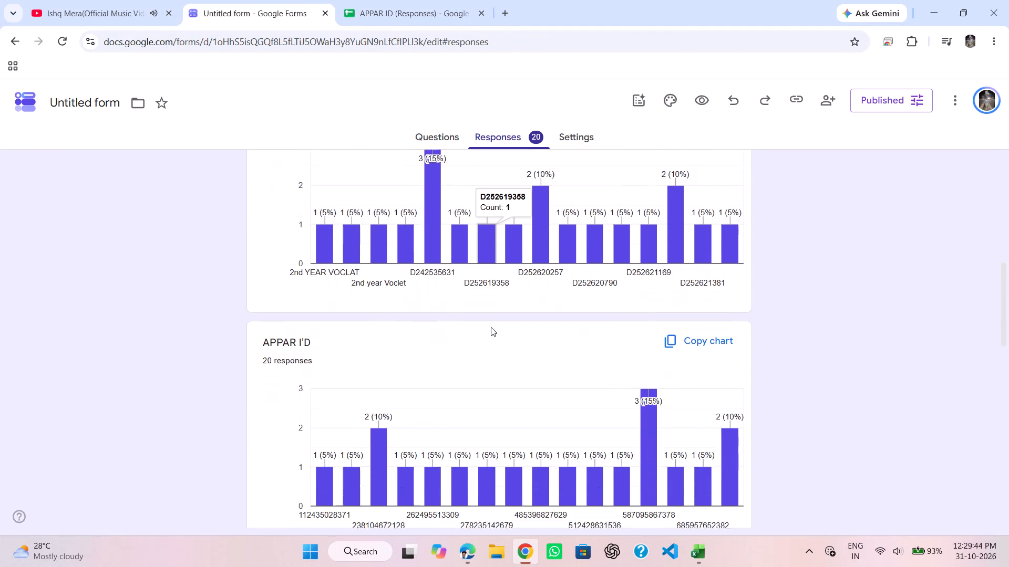
pyautogui.scroll(-3, 491, 327)
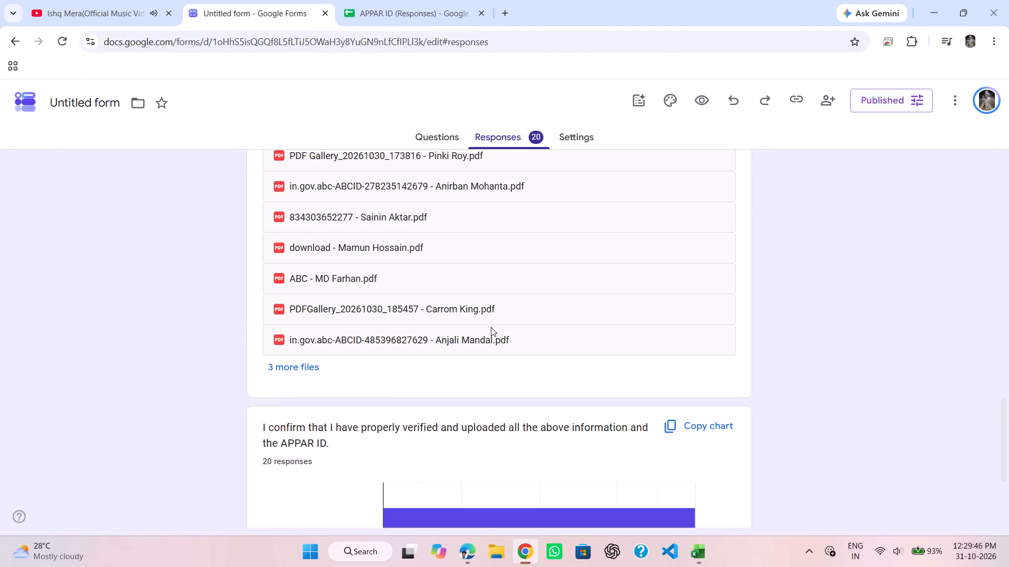
pyautogui.scroll(8, 491, 327)
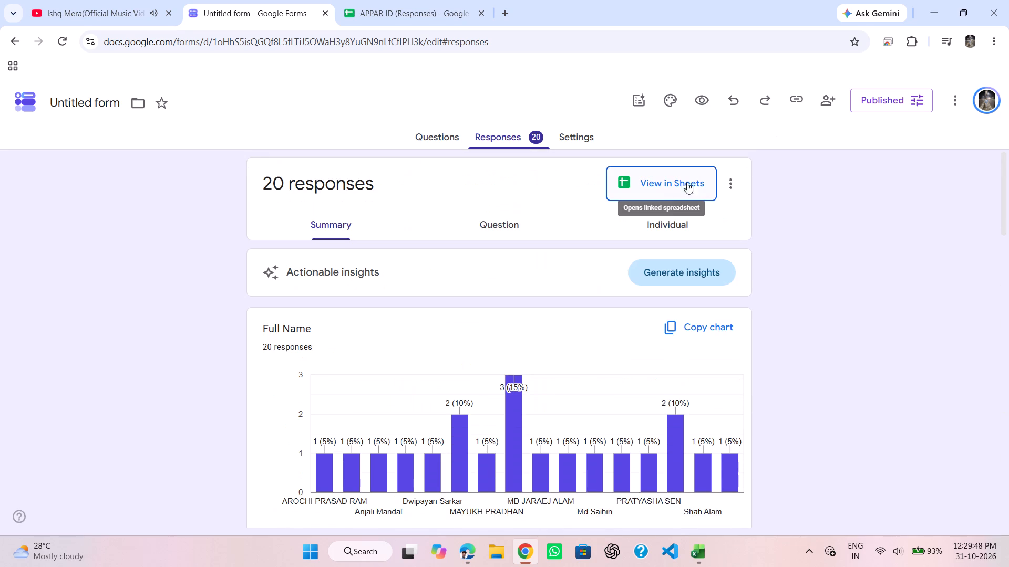
pyautogui.click(677, 186)
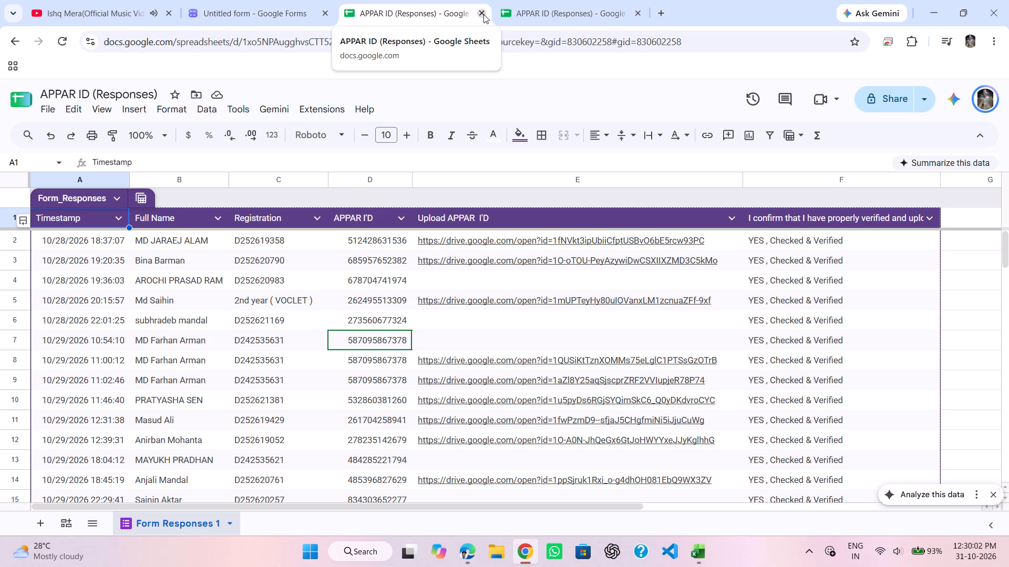
pyautogui.click(483, 14)
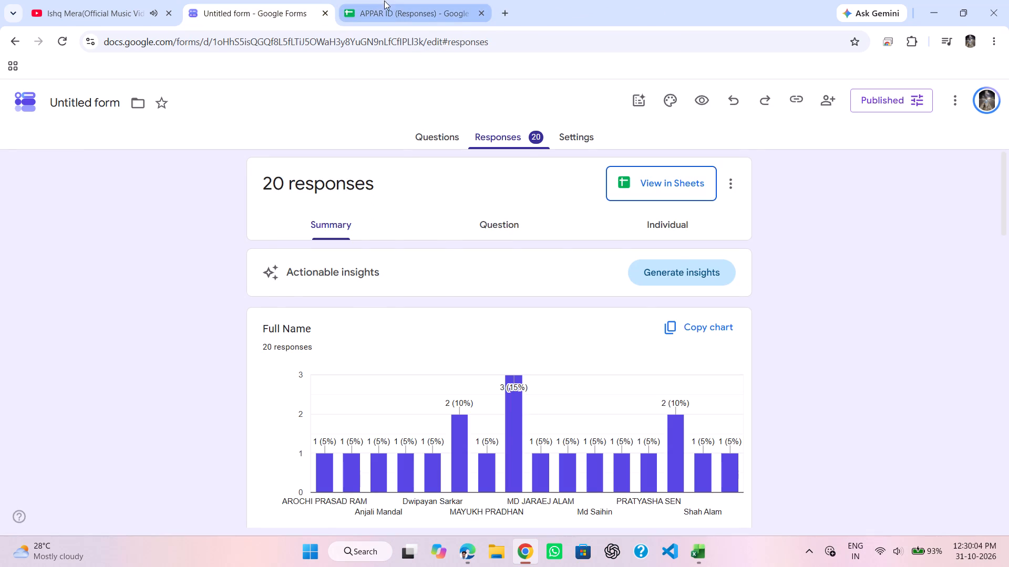
pyautogui.click(373, 7)
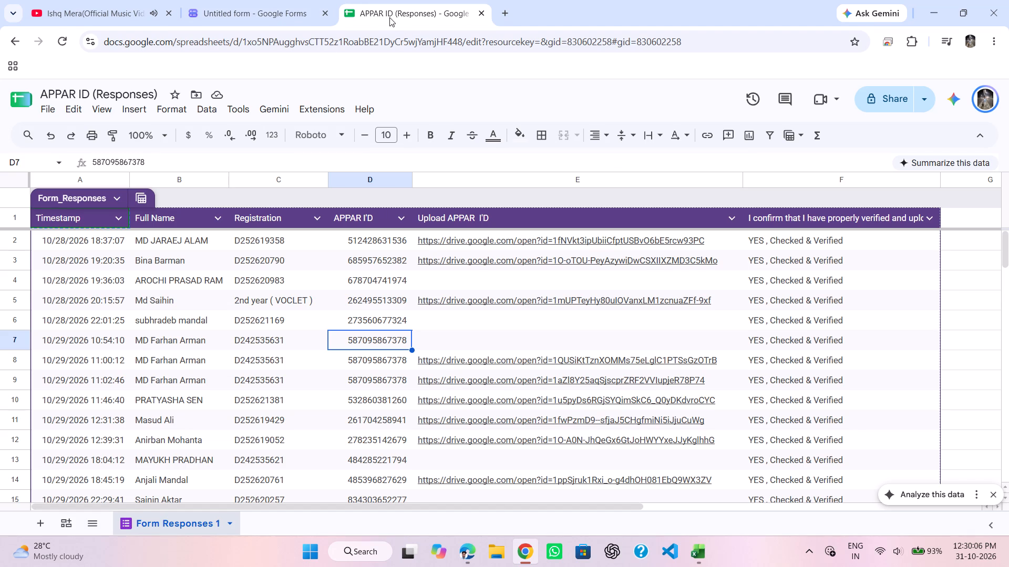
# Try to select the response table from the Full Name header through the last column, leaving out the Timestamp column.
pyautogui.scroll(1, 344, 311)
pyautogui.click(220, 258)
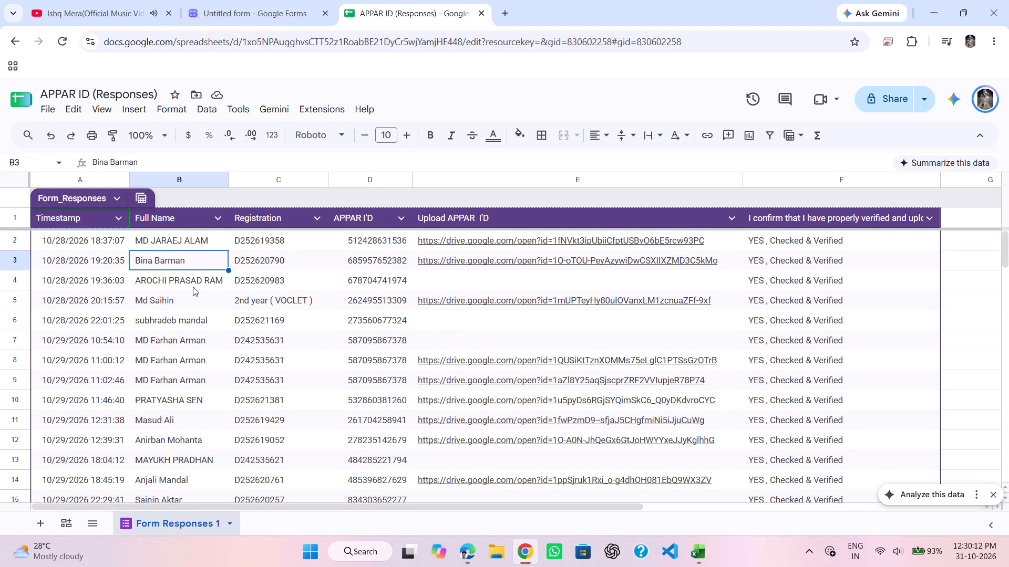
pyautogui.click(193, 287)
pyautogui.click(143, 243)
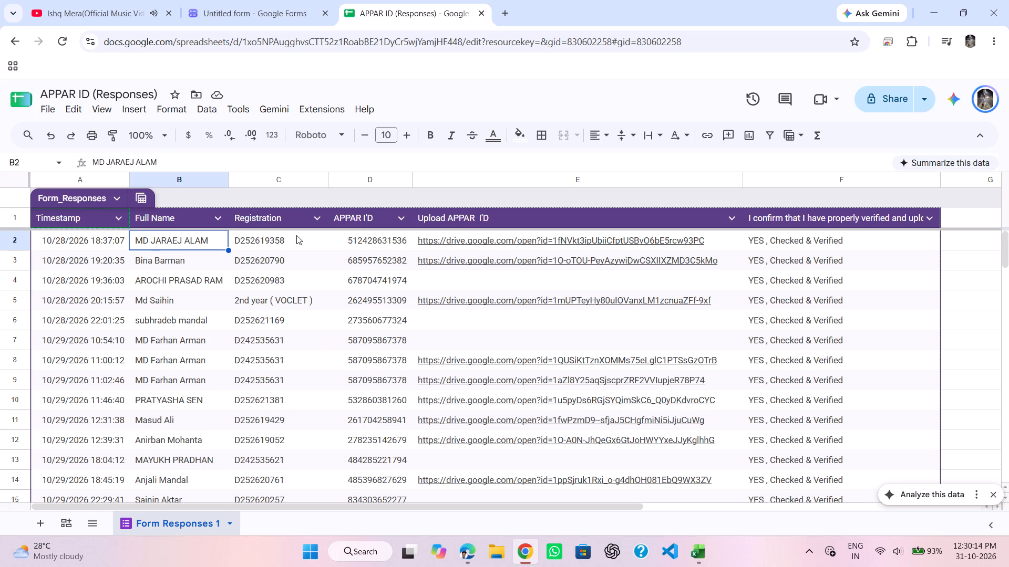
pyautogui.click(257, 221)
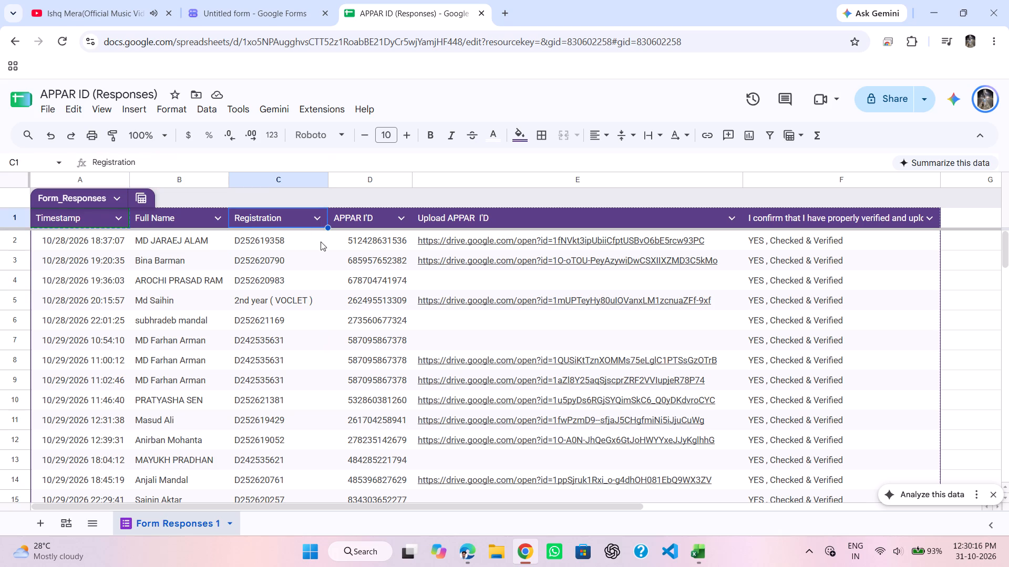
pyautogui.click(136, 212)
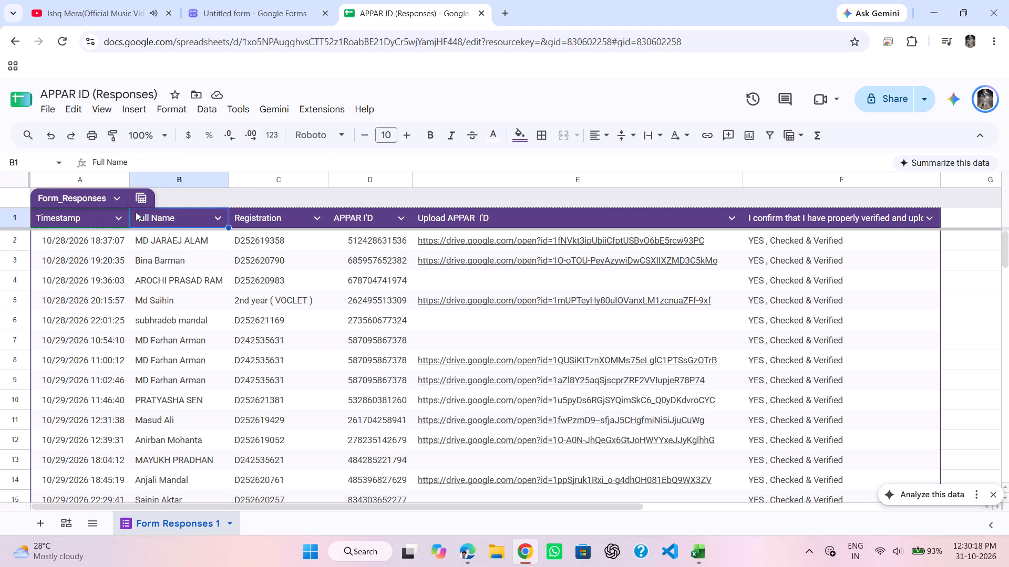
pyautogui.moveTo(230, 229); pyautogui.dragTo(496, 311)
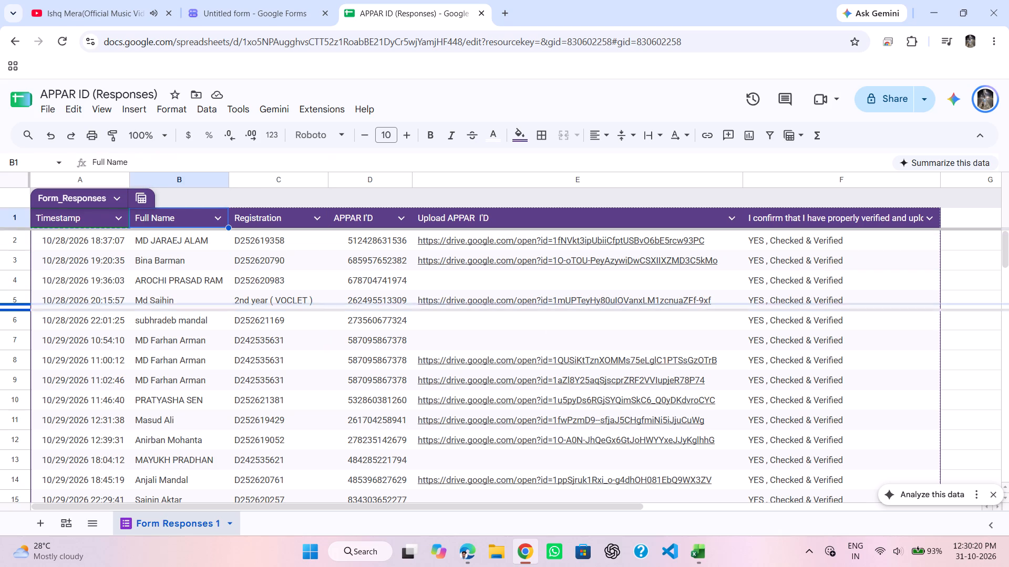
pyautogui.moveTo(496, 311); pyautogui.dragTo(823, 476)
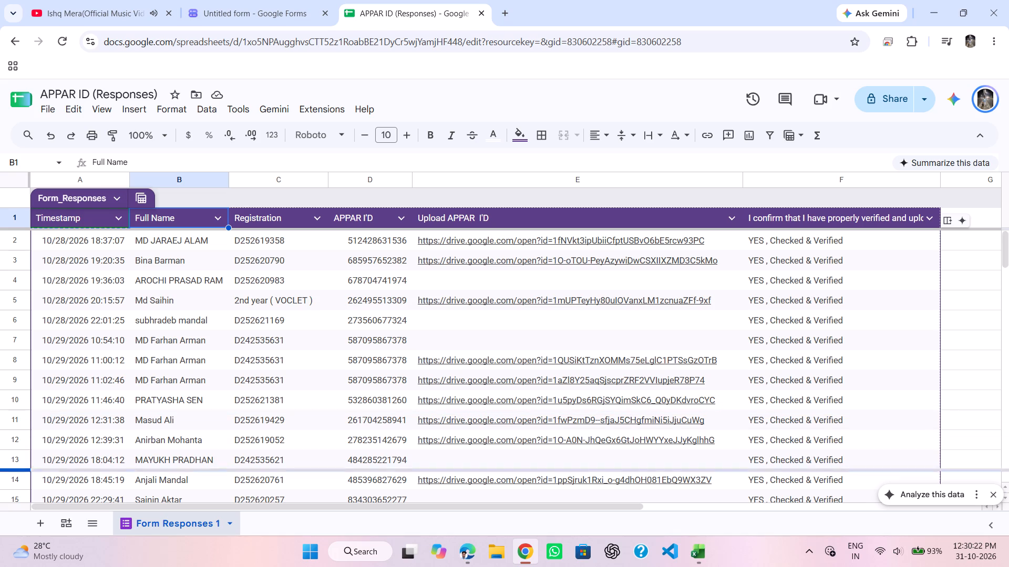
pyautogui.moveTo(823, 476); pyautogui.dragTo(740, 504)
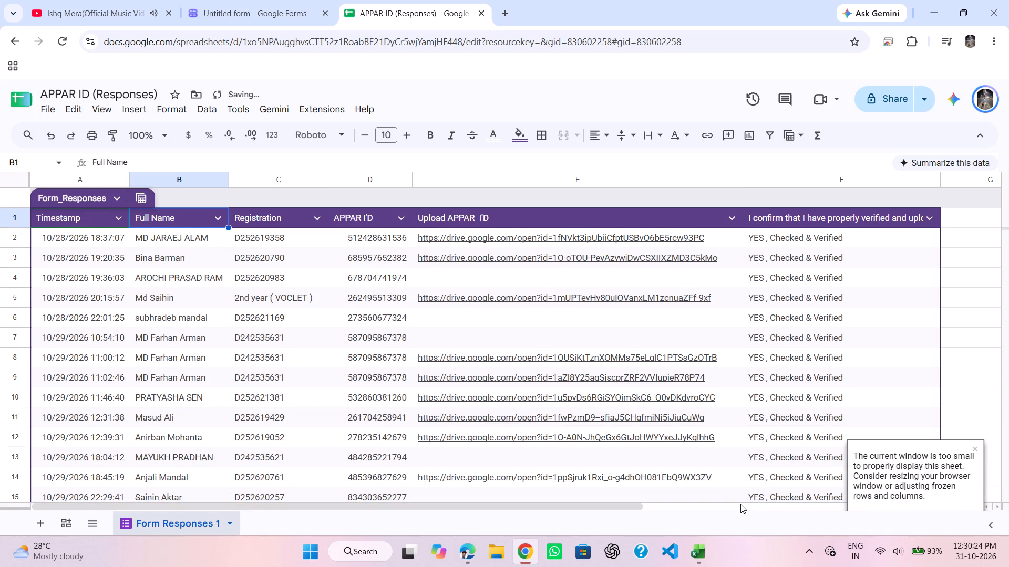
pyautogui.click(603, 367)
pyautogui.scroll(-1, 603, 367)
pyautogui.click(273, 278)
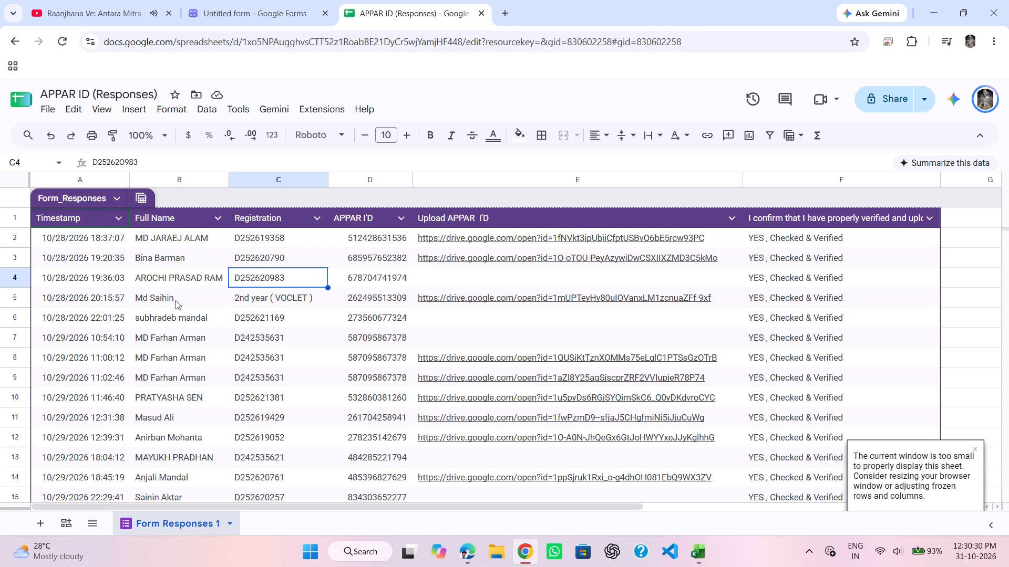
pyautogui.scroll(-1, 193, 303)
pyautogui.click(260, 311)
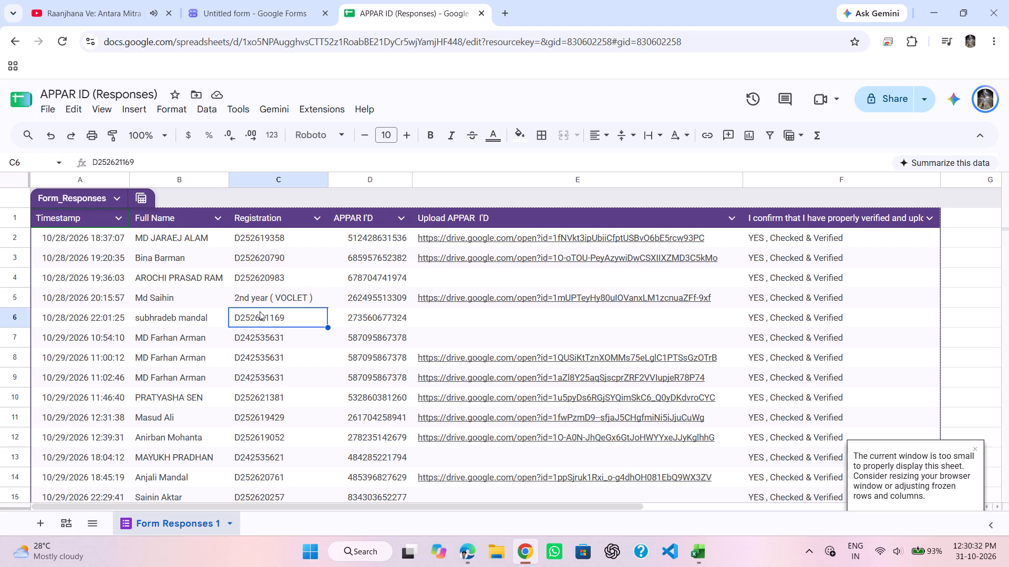
# Copy the Full Name header cell of the response table.
pyautogui.click(165, 209)
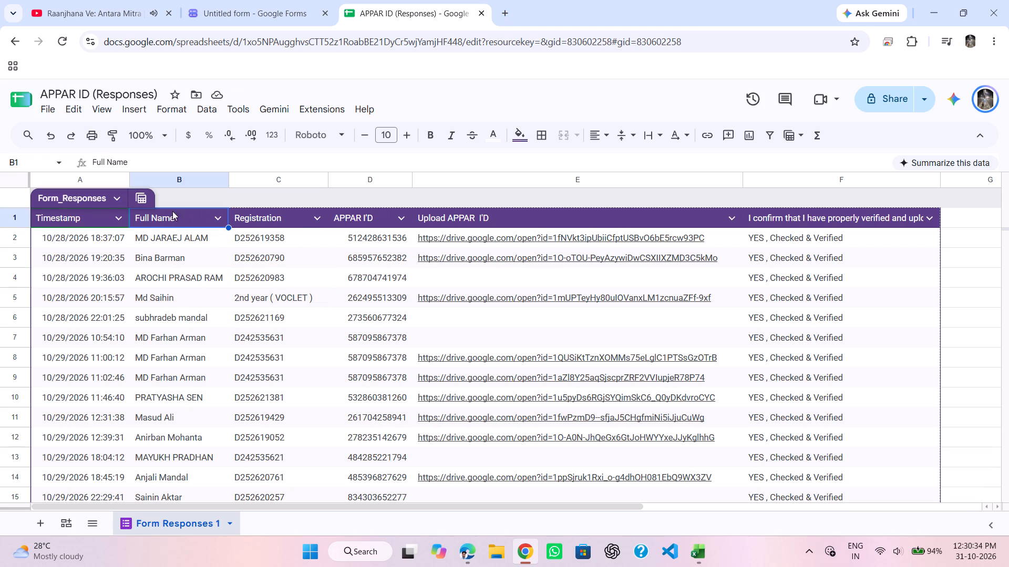
pyautogui.click(197, 218)
pyautogui.rightClick(197, 218)
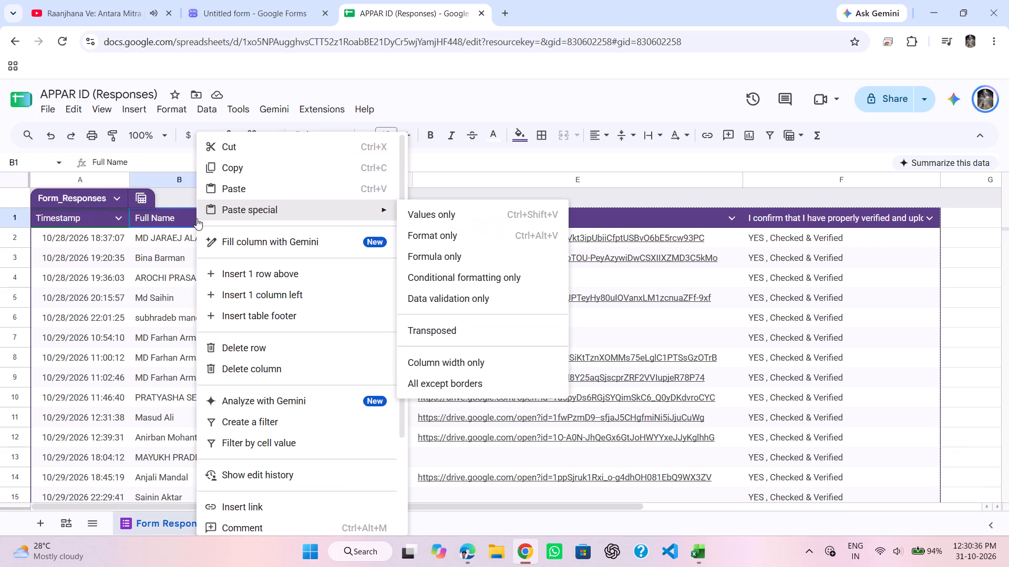
pyautogui.click(235, 172)
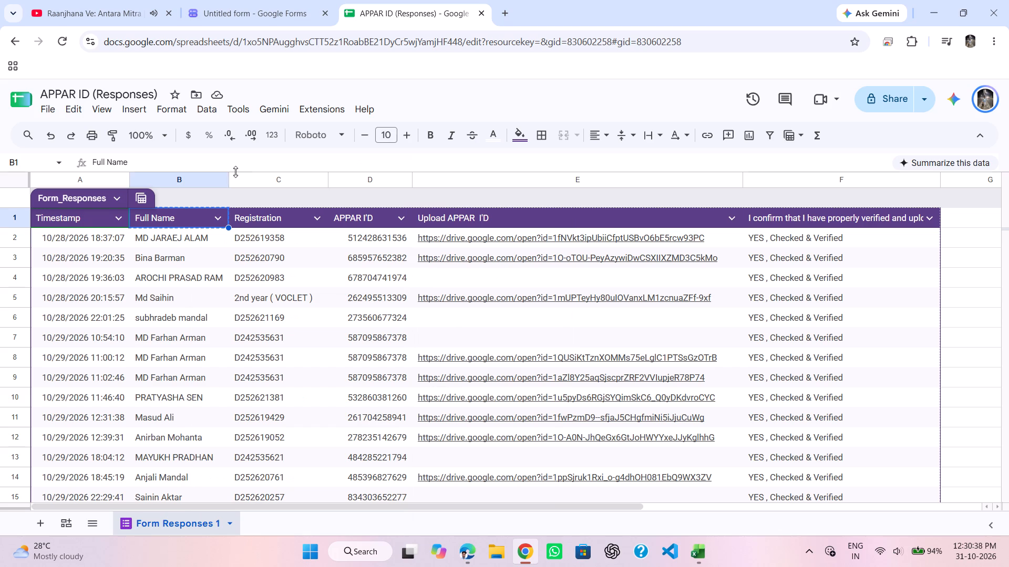
# Switch to Excel and create a new blank workbook.
pyautogui.click(701, 566)
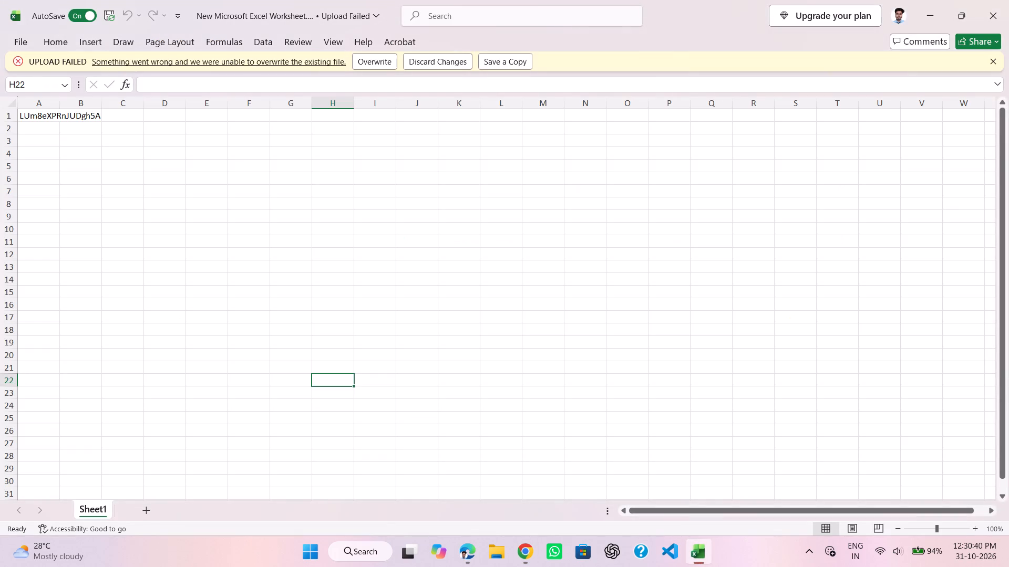
pyautogui.click(24, 39)
pyautogui.click(169, 135)
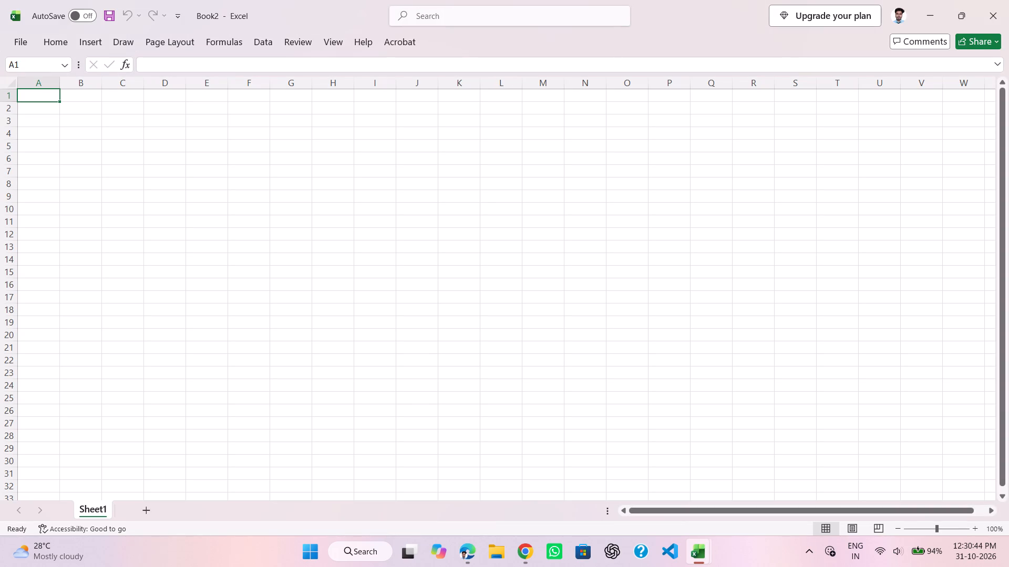
# Paste the copied Full Name header into cell A1, and paste it once more inside that cell's text.
pyautogui.hotkey('ctrl', 'v')
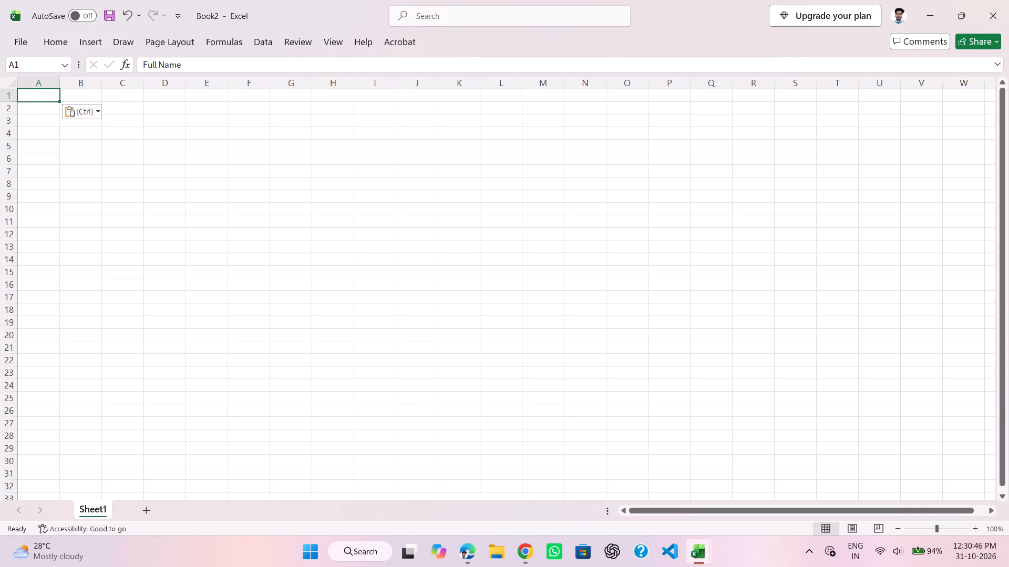
pyautogui.doubleClick(34, 96)
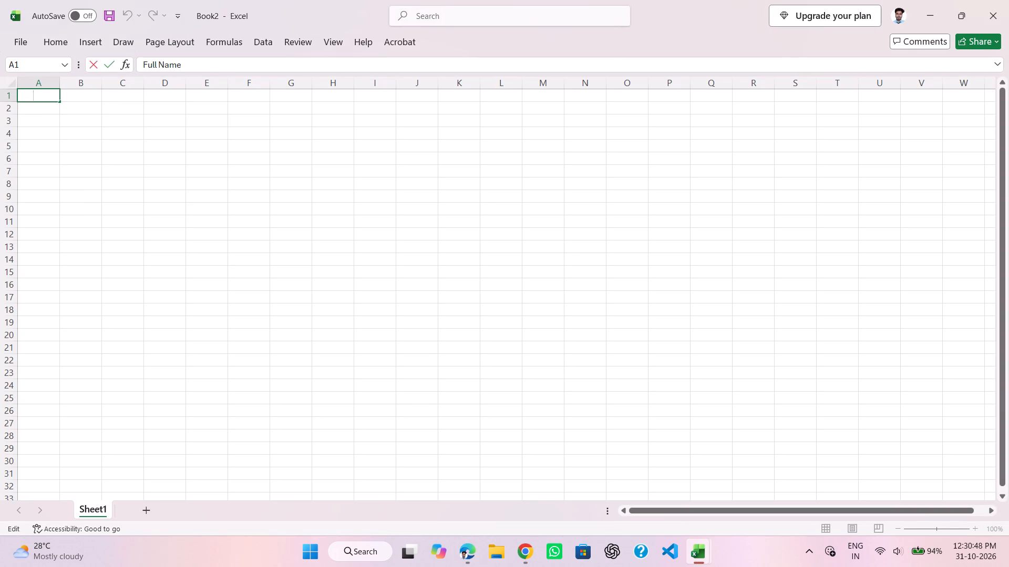
pyautogui.hotkey('ctrl', 'v')
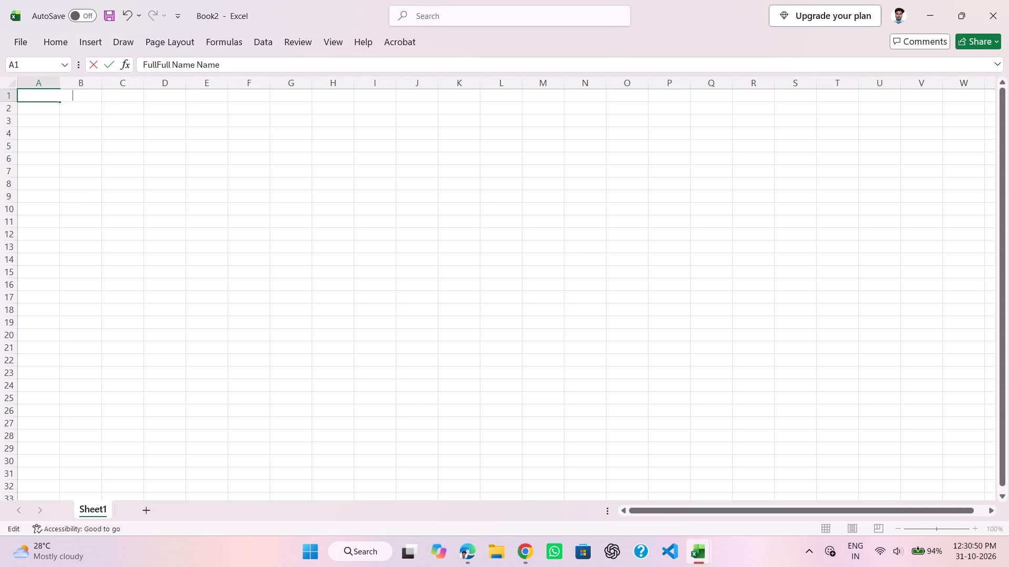
pyautogui.click(198, 69)
pyautogui.click(220, 68)
pyautogui.press('Return')
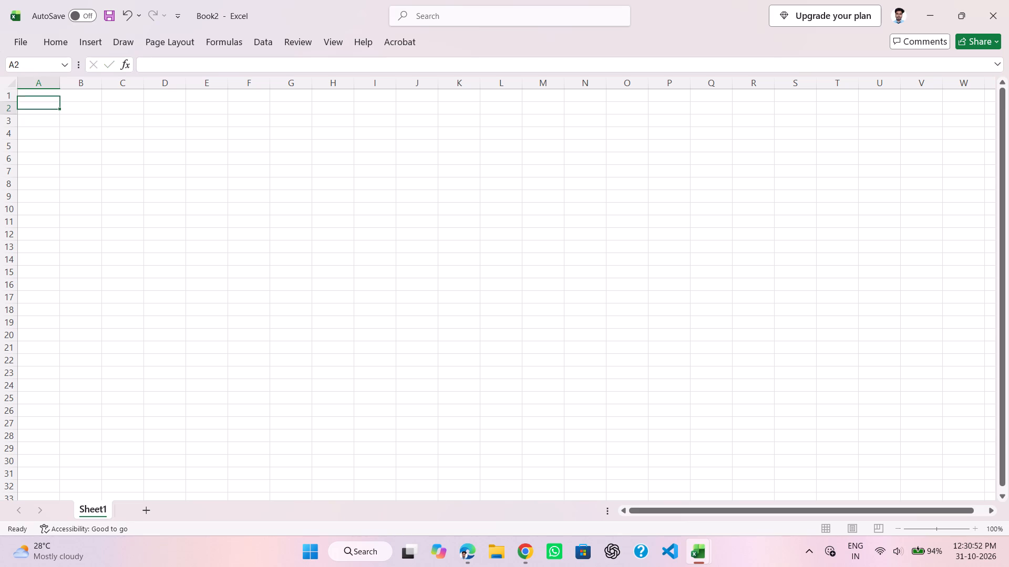
pyautogui.press('Return')
pyautogui.press('Return')
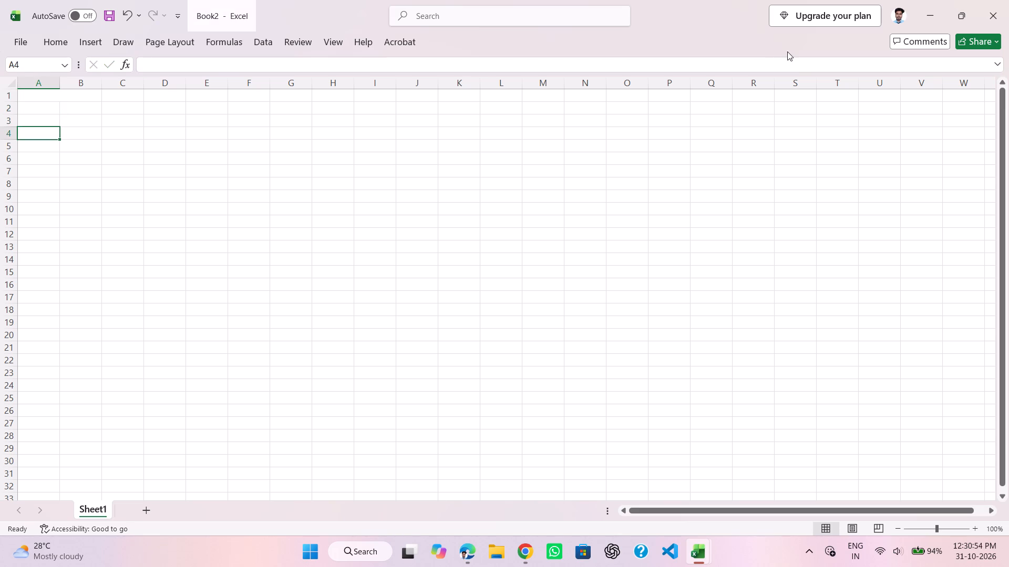
# Minimise the new workbook and close the older New Microsoft Excel Worksheet workbook.
pyautogui.click(933, 16)
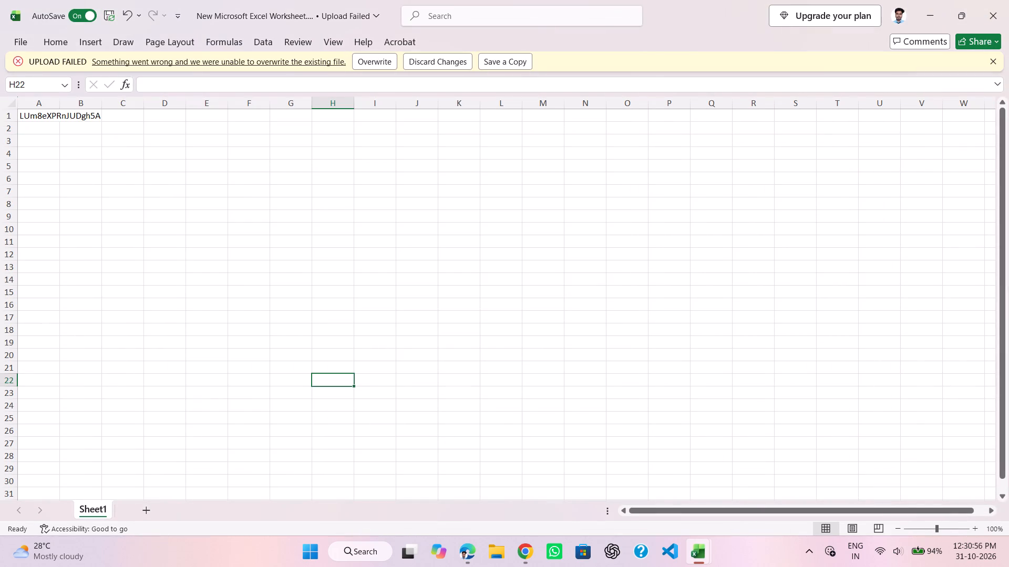
pyautogui.click(993, 2)
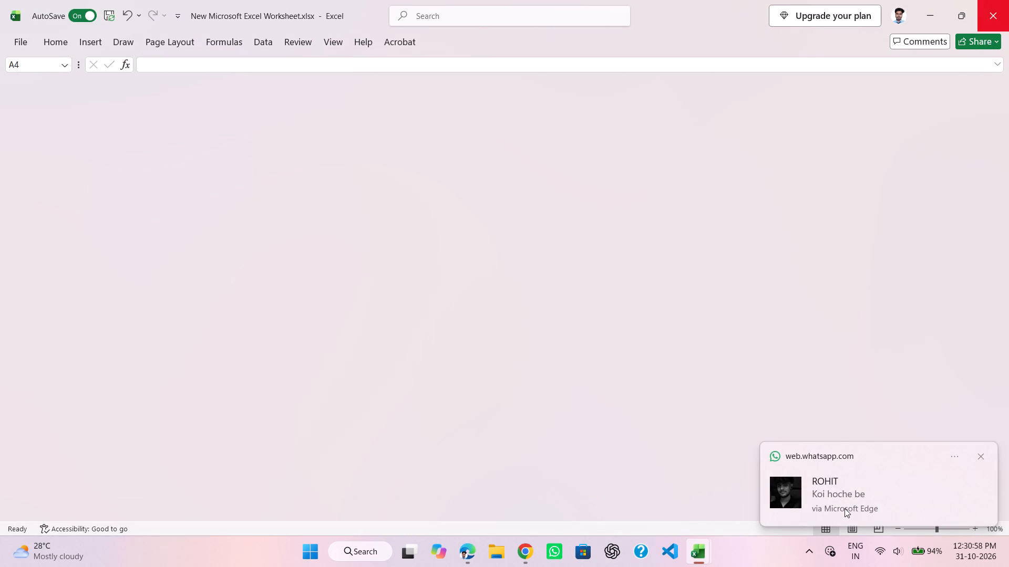
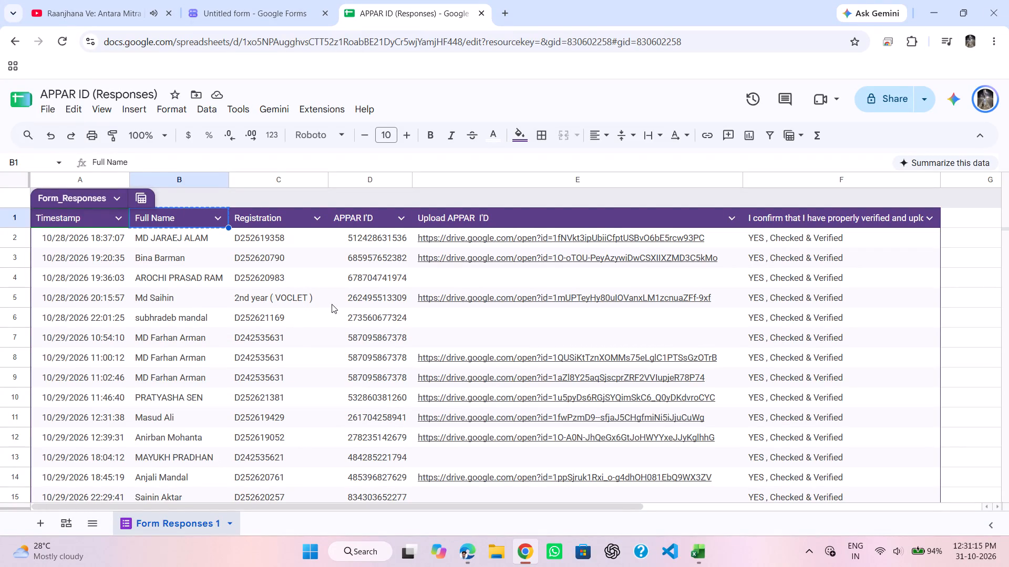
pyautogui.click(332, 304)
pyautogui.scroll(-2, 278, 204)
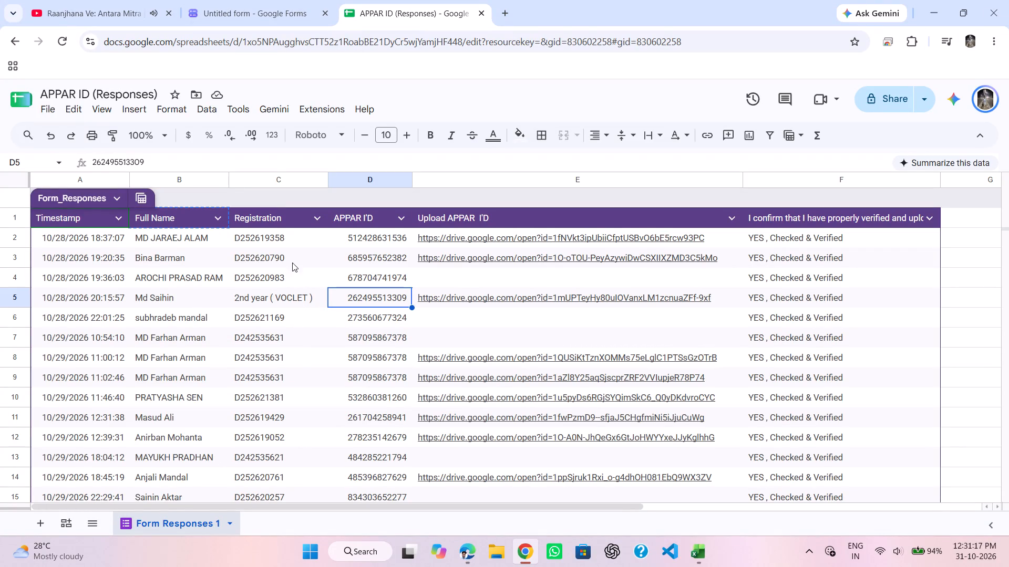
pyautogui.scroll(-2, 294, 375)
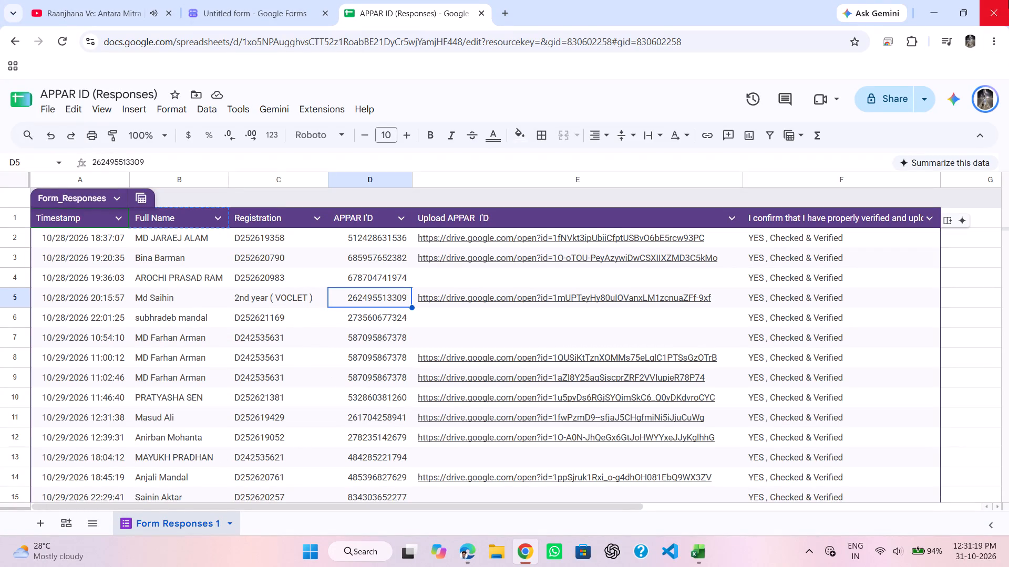
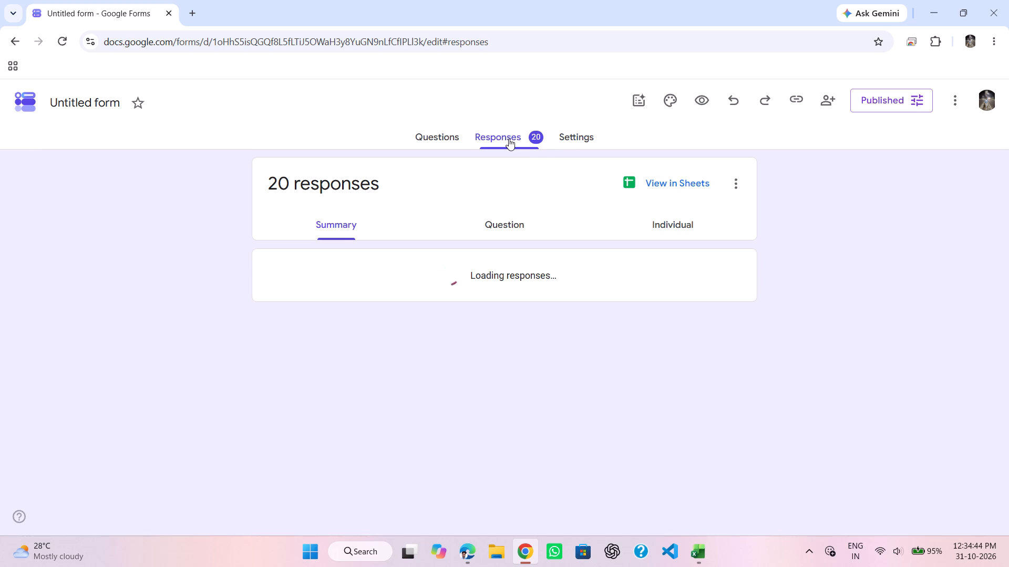
# Open the response spreadsheet linked to the form from its responses summary.
pyautogui.click(563, 142)
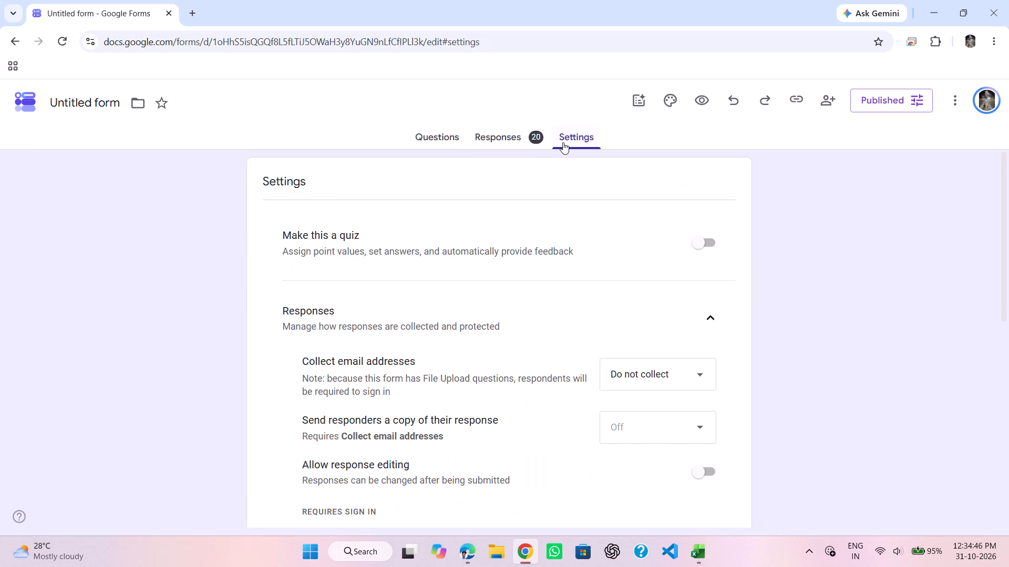
pyautogui.click(519, 141)
pyautogui.click(666, 181)
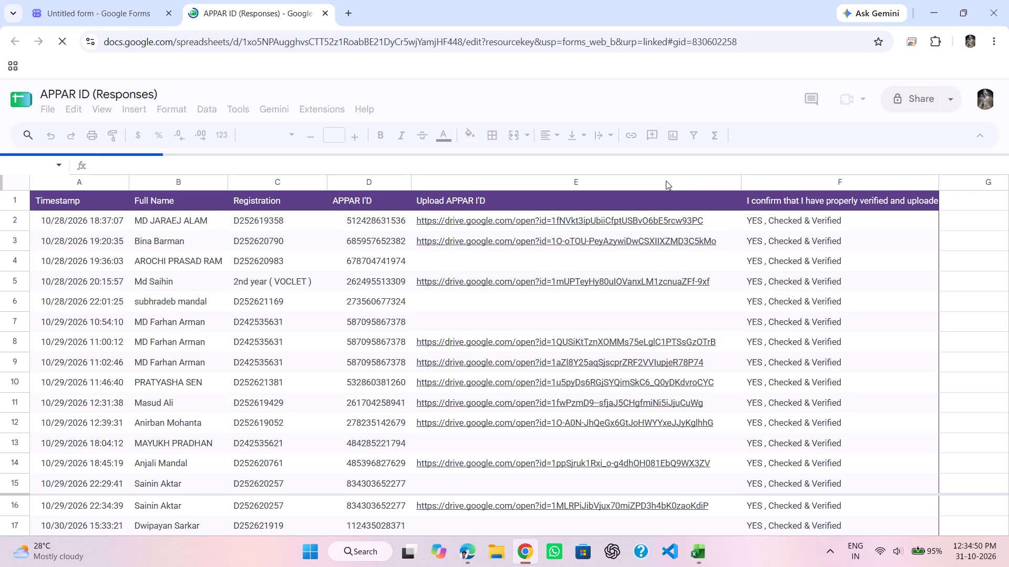
pyautogui.scroll(-3, 277, 298)
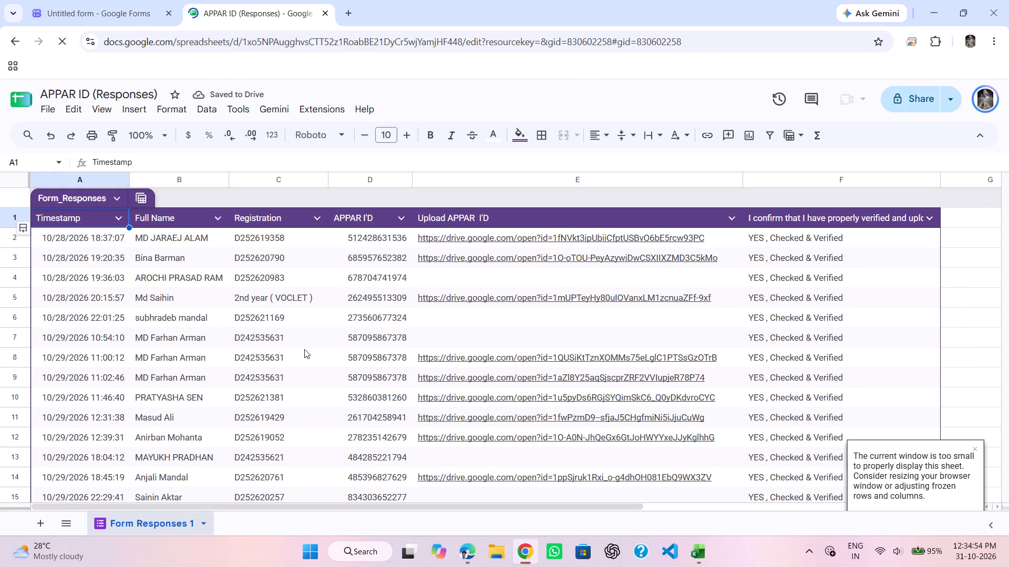
# Delete the two earlier duplicate submissions in rows 7 and 8, keeping only that student's latest response.
pyautogui.scroll(-4, 304, 366)
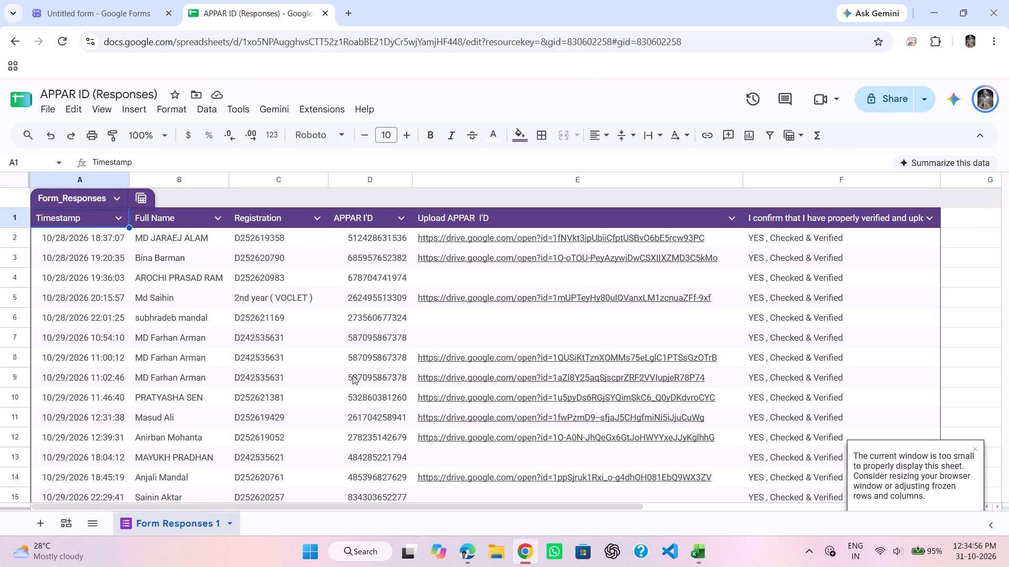
pyautogui.scroll(-5, 372, 386)
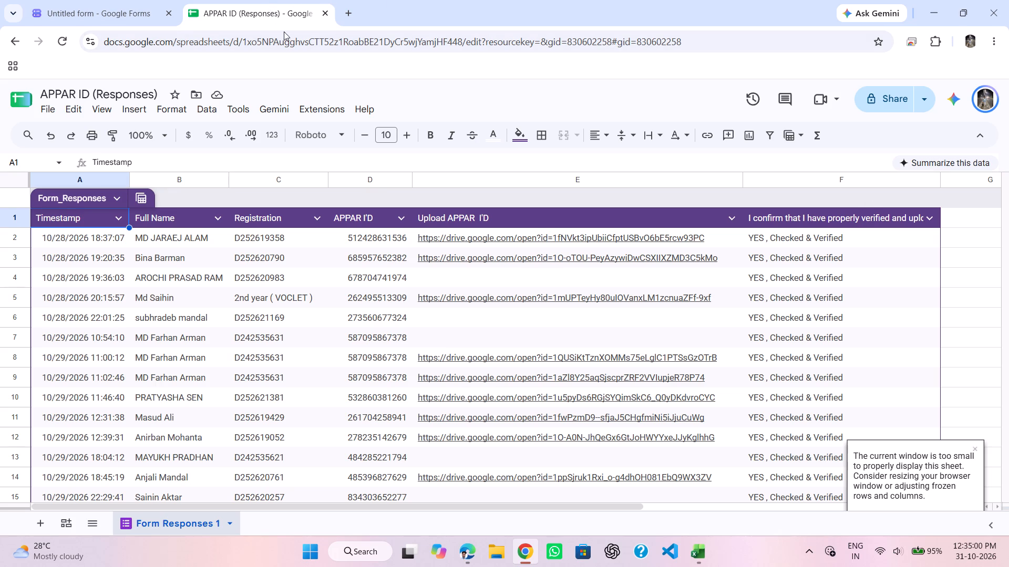
pyautogui.scroll(-5, 276, 382)
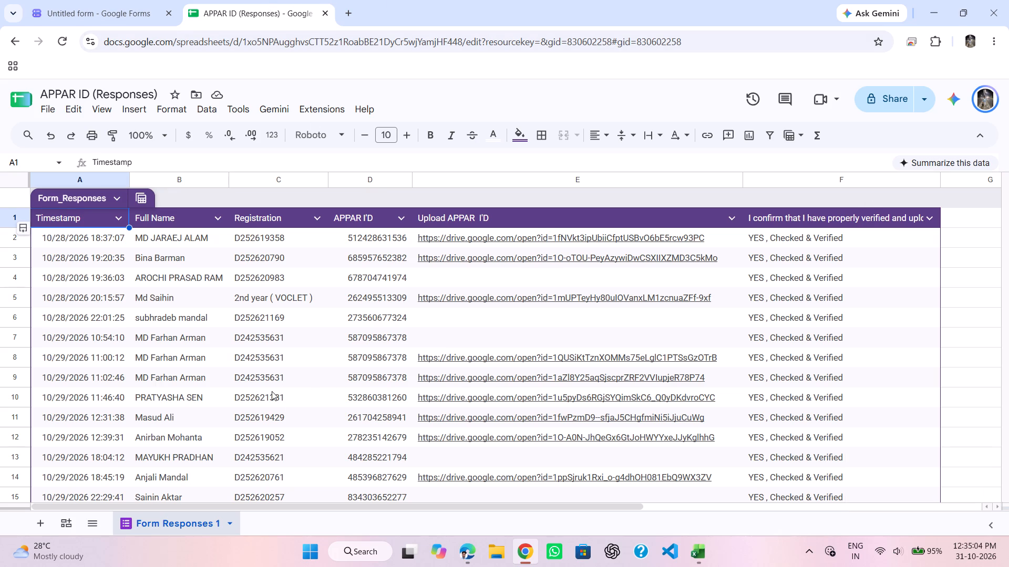
pyautogui.click(229, 335)
pyautogui.click(20, 335)
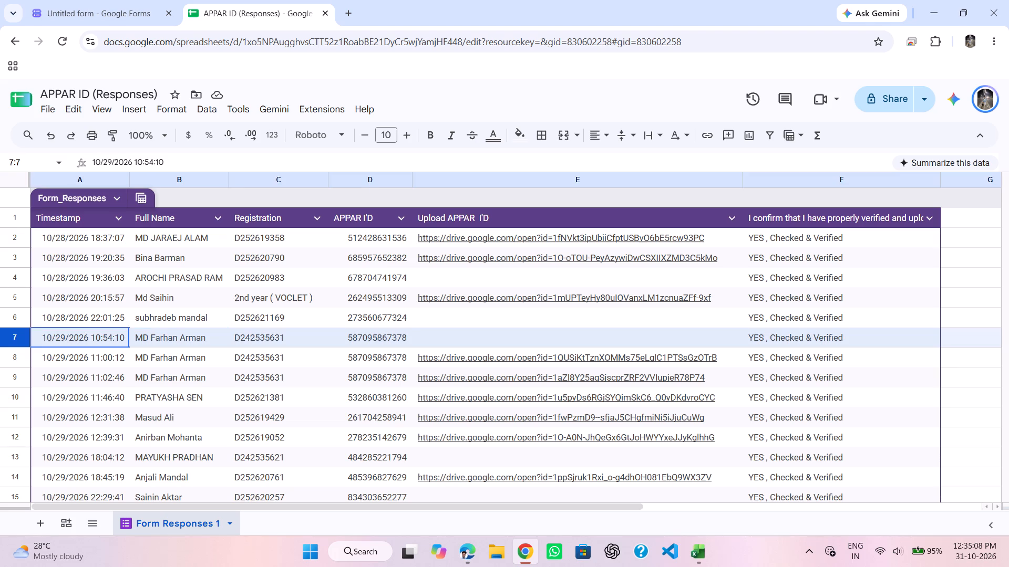
pyautogui.rightClick(19, 336)
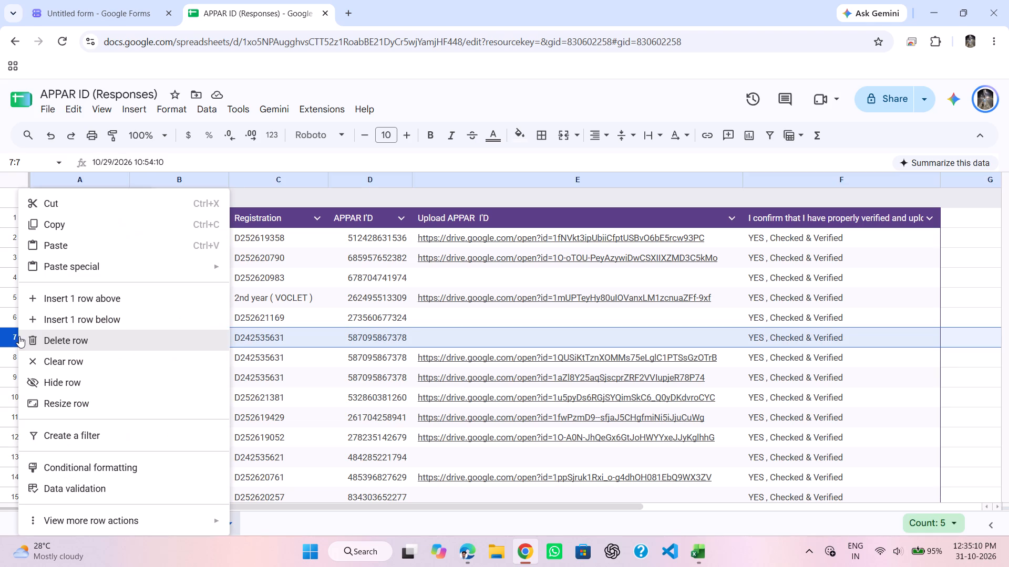
pyautogui.click(42, 337)
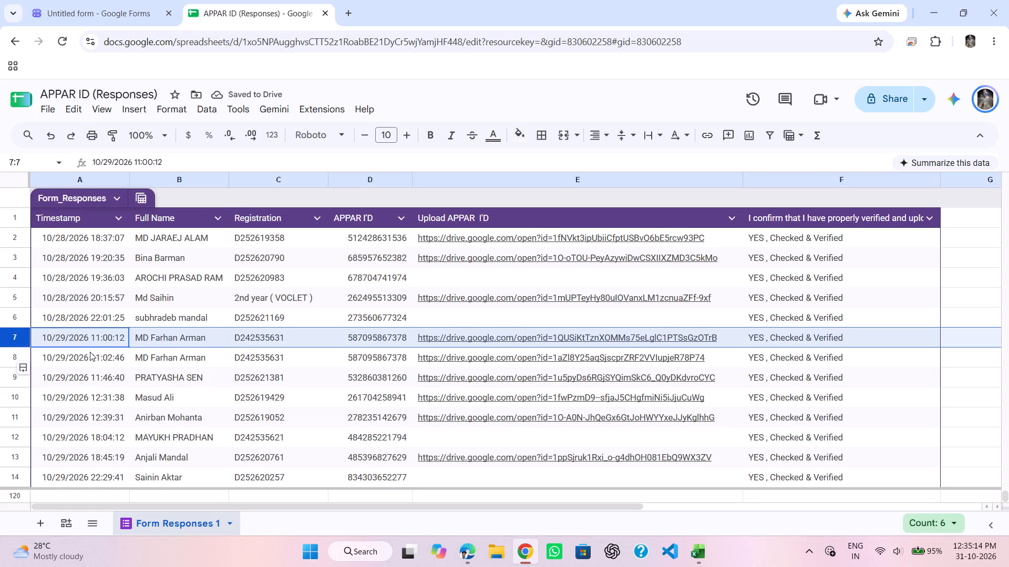
pyautogui.click(9, 341)
pyautogui.rightClick(9, 341)
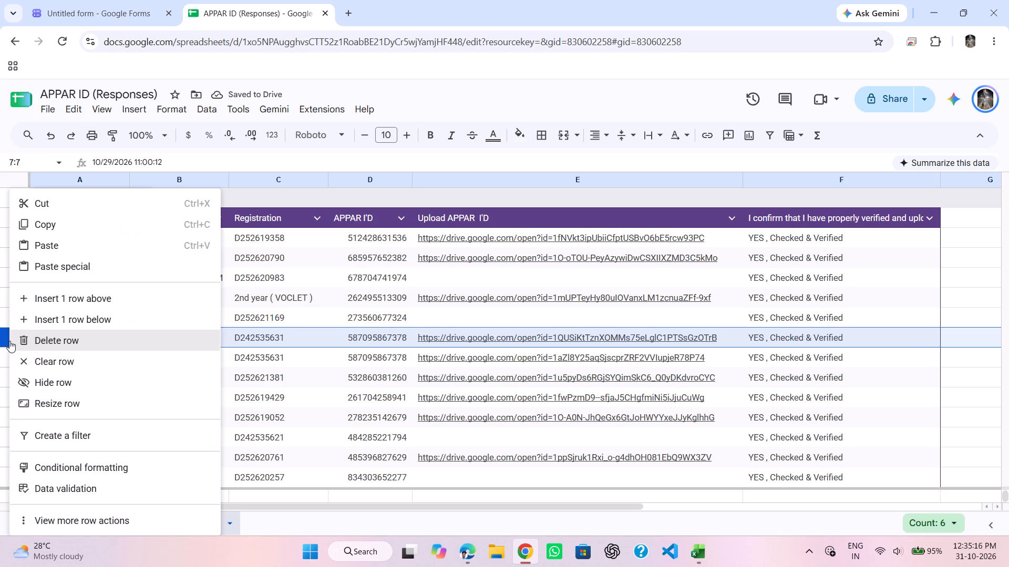
pyautogui.click(25, 338)
pyautogui.click(25, 338)
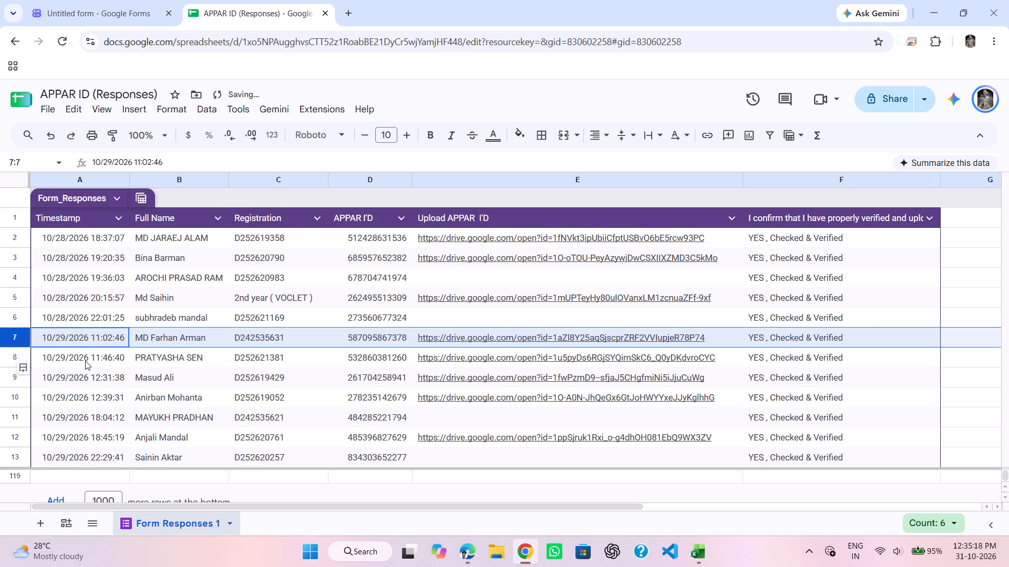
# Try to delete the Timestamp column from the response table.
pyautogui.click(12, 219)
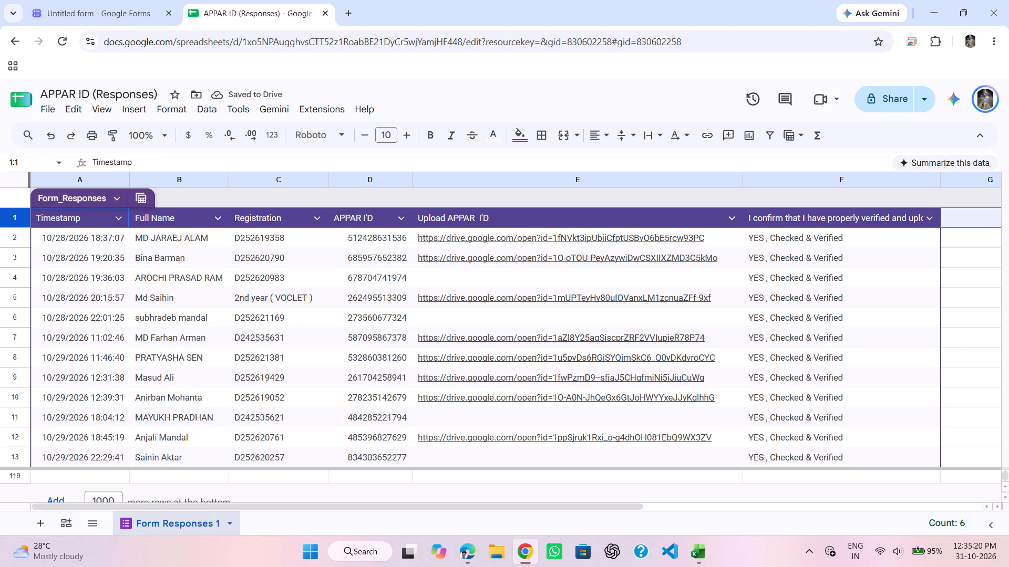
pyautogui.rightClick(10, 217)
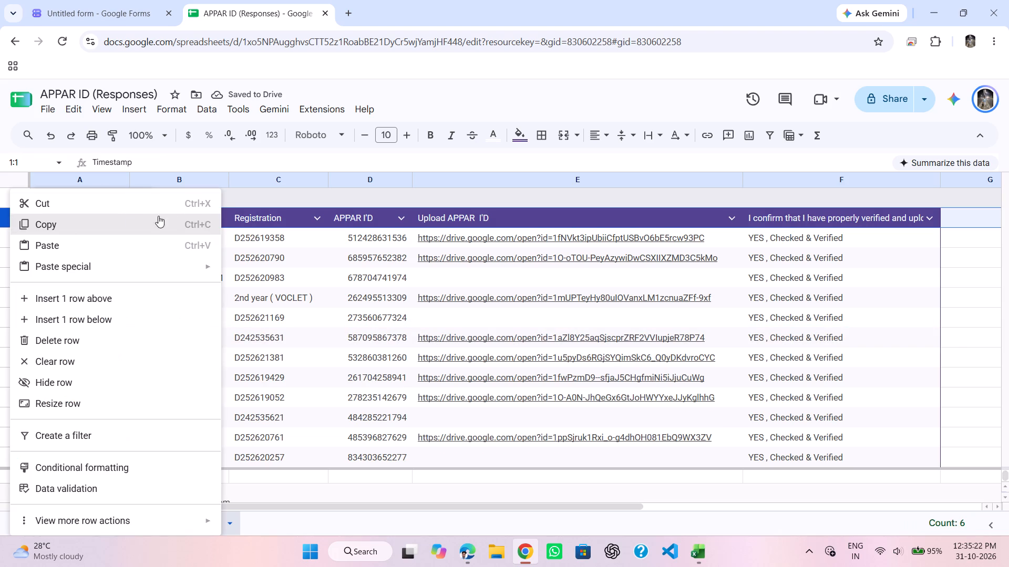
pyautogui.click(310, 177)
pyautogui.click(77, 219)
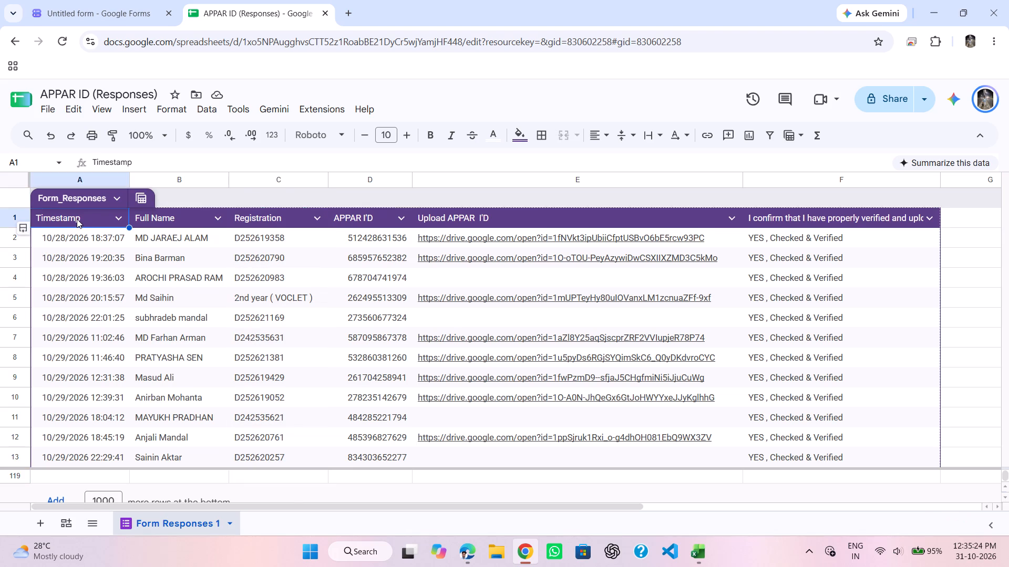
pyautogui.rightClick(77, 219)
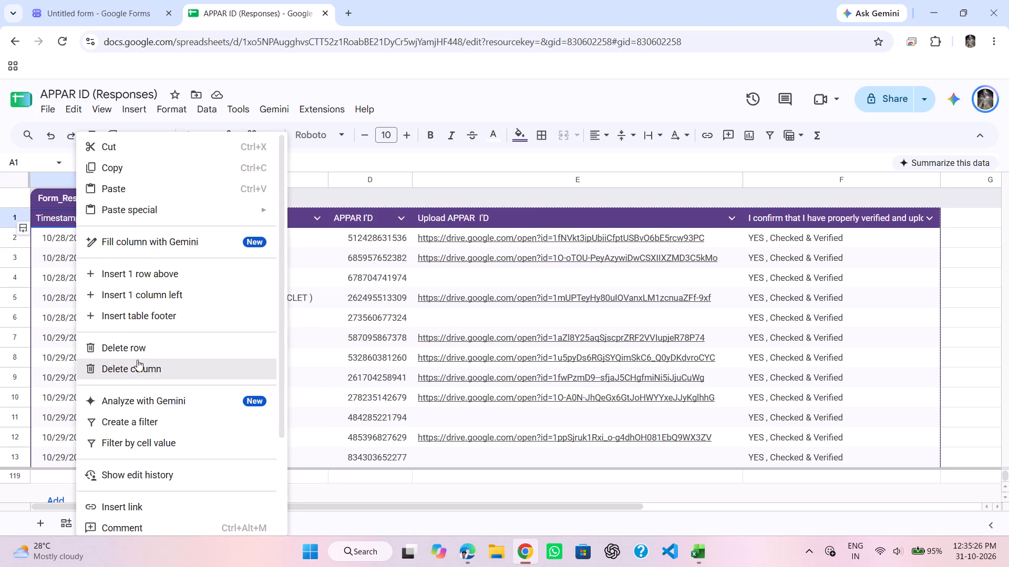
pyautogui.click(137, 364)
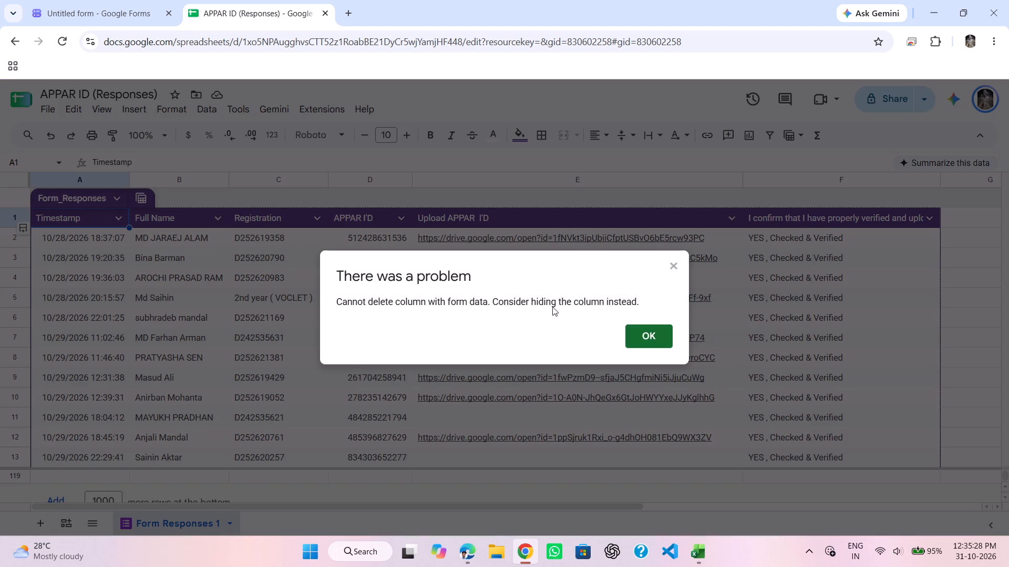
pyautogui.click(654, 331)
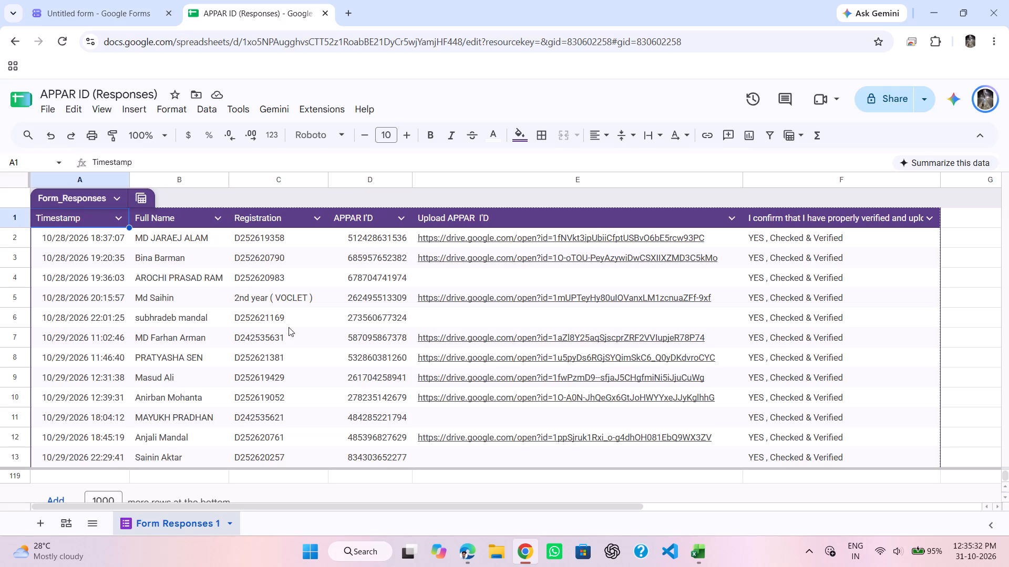
# Look through the remaining response rows further down the table.
pyautogui.scroll(-1, 147, 436)
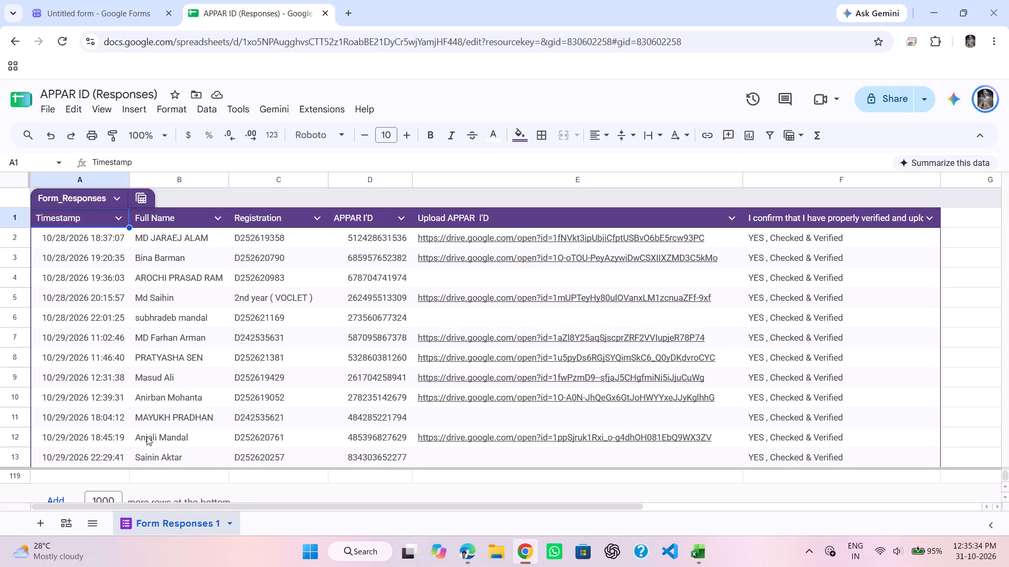
pyautogui.scroll(-2, 147, 436)
pyautogui.click(162, 428)
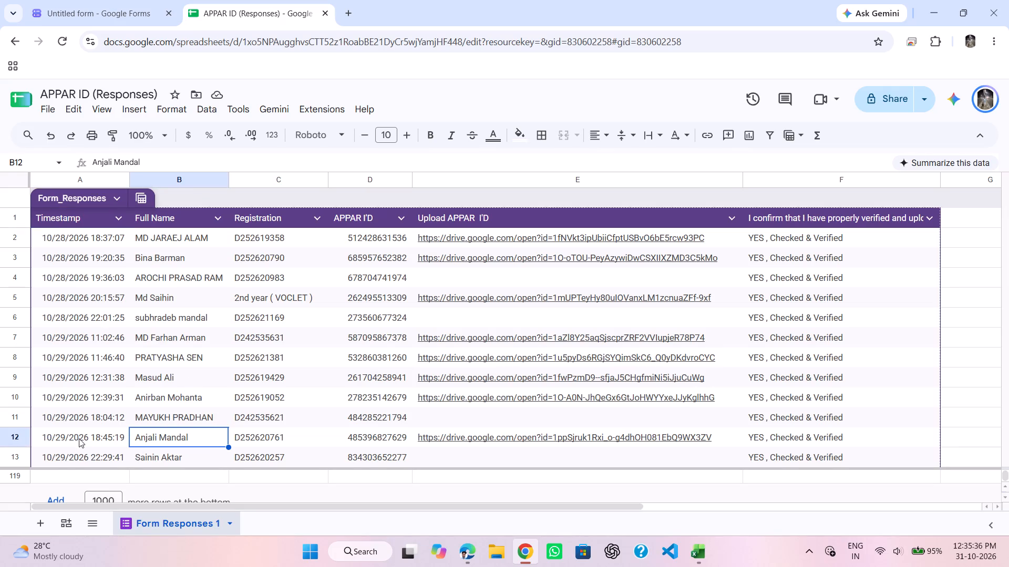
pyautogui.scroll(-3, 259, 384)
pyautogui.scroll(-2, 733, 392)
pyautogui.scroll(2, 733, 392)
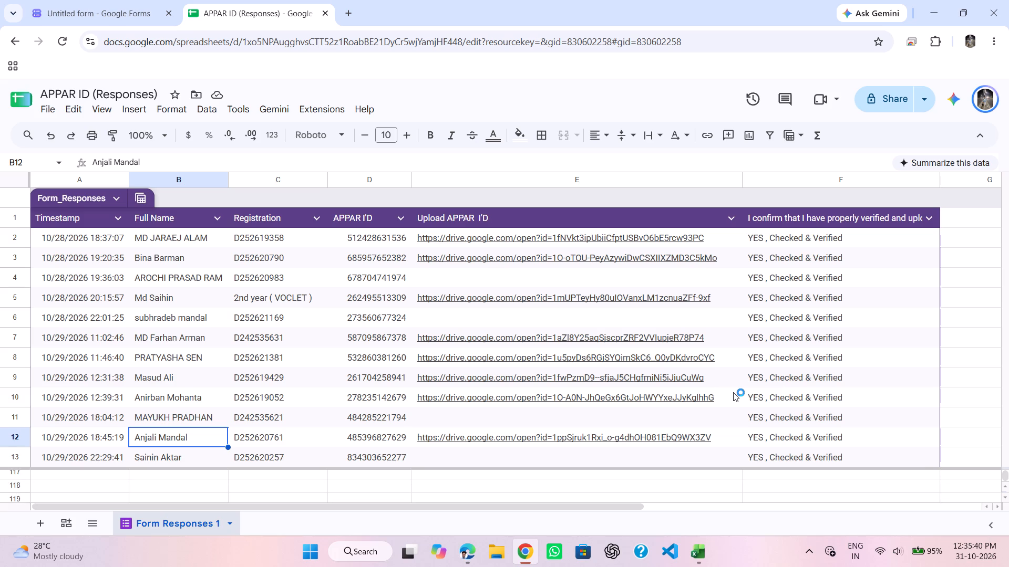
pyautogui.scroll(9, 733, 392)
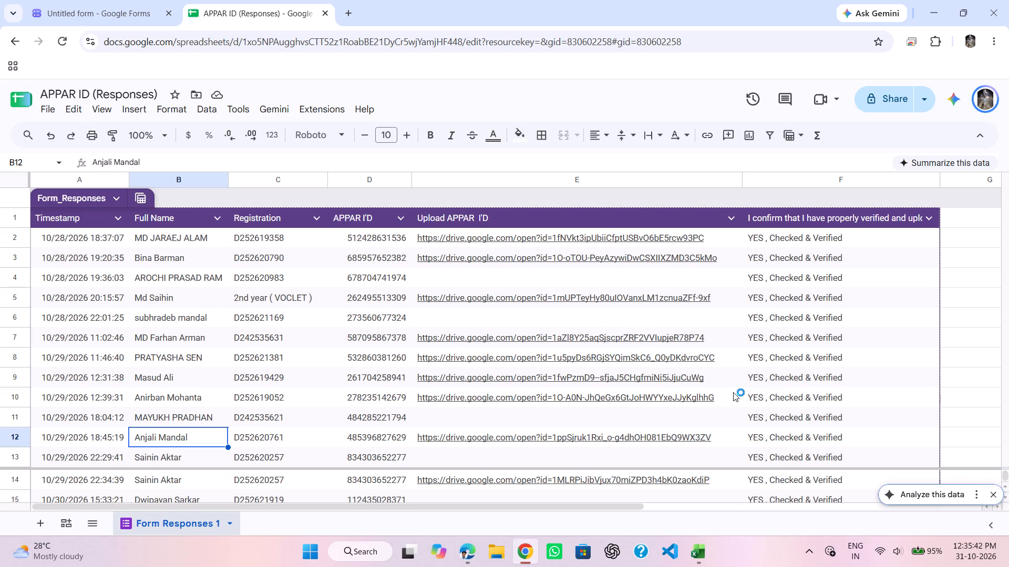
pyautogui.scroll(-1, 487, 368)
pyautogui.scroll(-1, 320, 424)
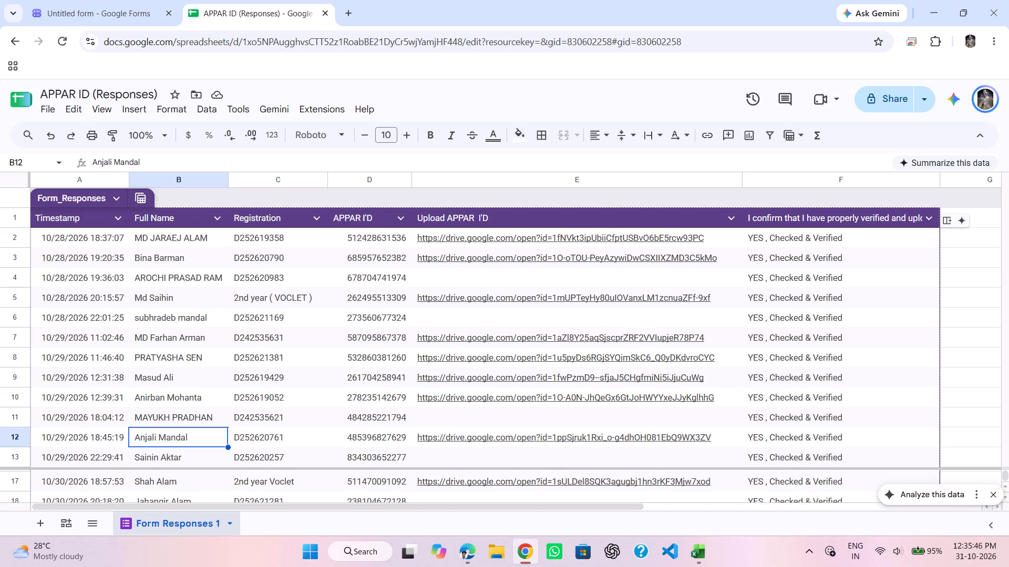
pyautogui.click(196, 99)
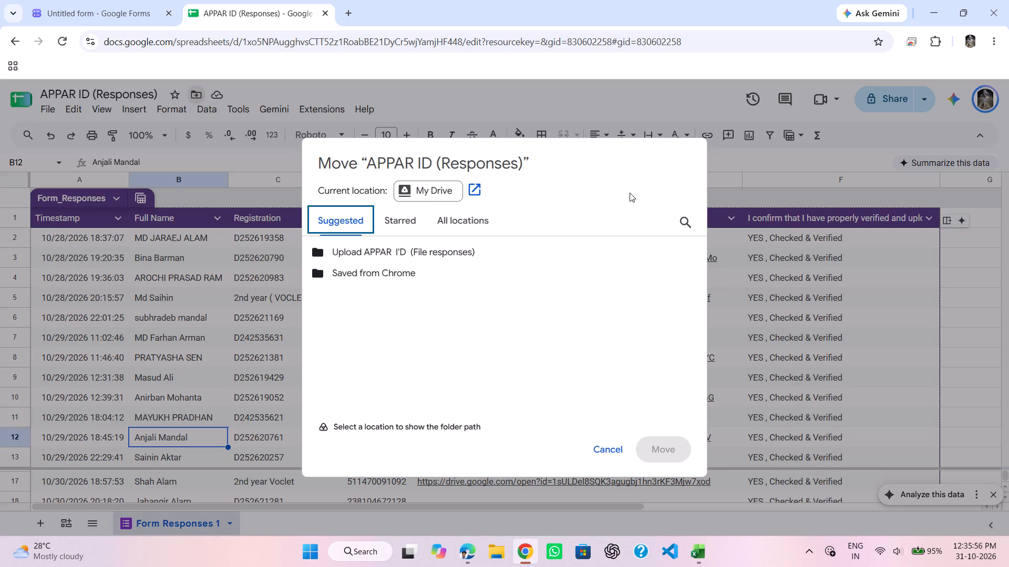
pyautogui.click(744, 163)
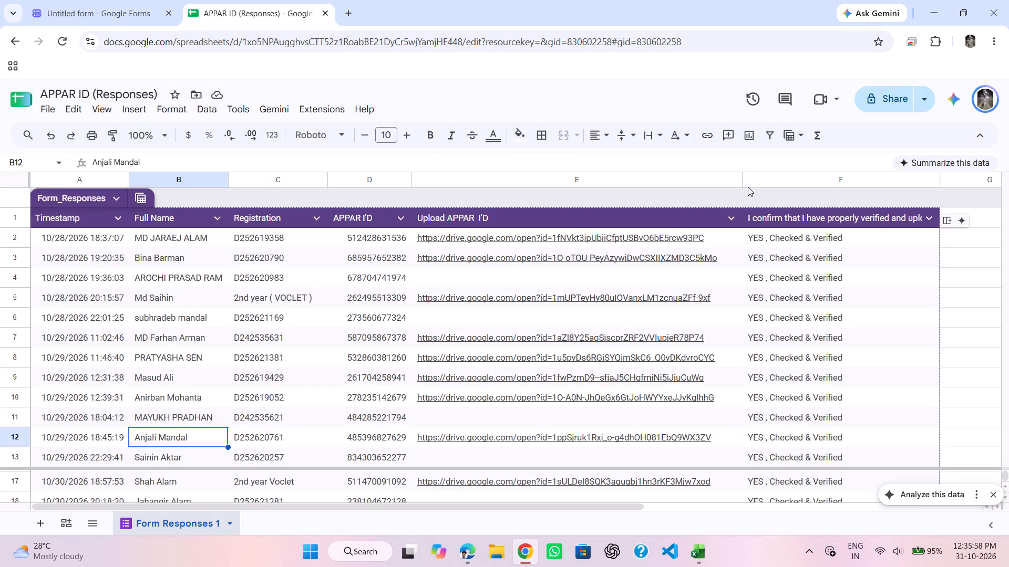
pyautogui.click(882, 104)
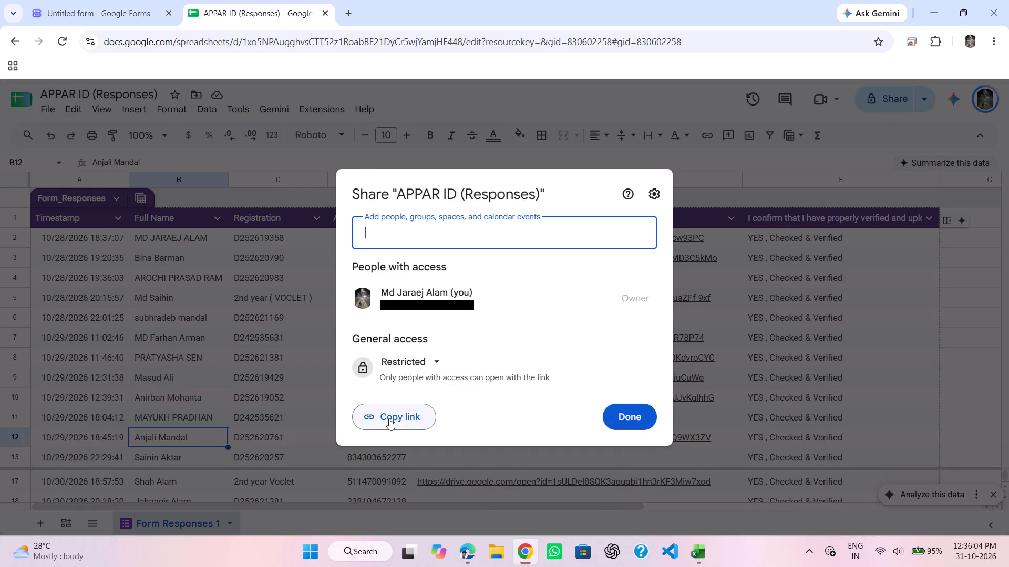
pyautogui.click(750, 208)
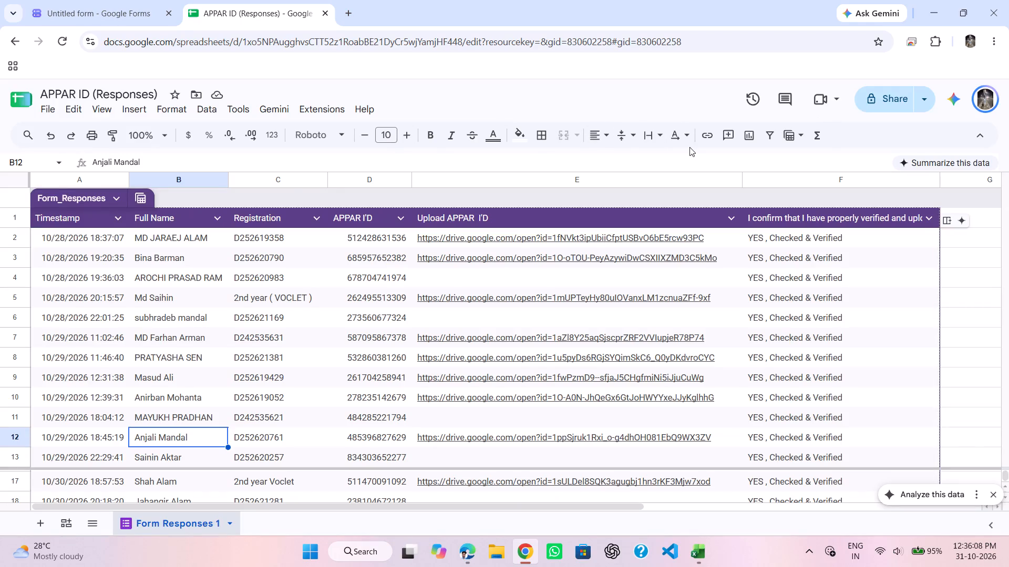
# Print the current response sheet on Letter paper in portrait orientation, saving all pages as a PDF.
pyautogui.click(89, 136)
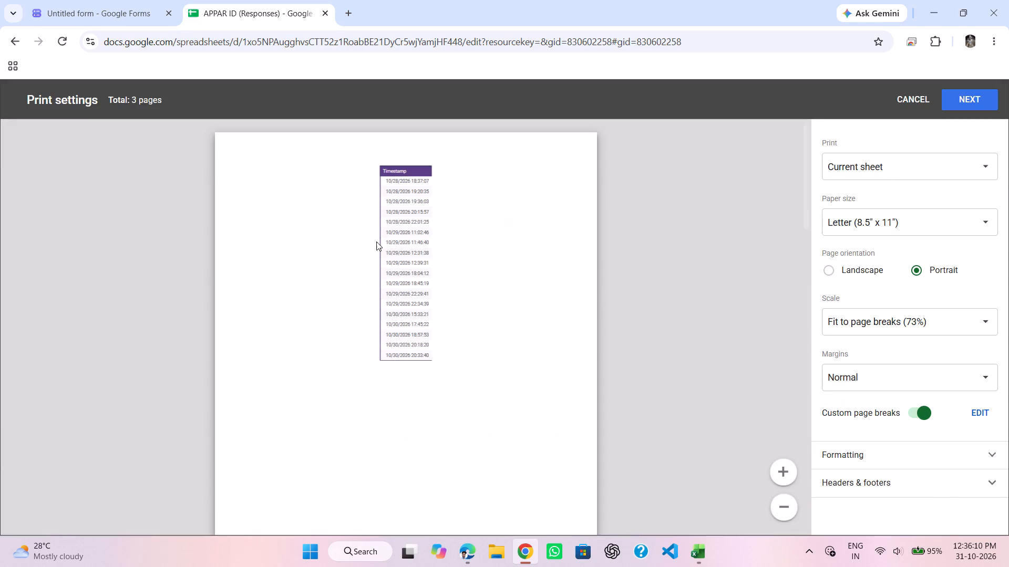
pyautogui.scroll(-4, 460, 349)
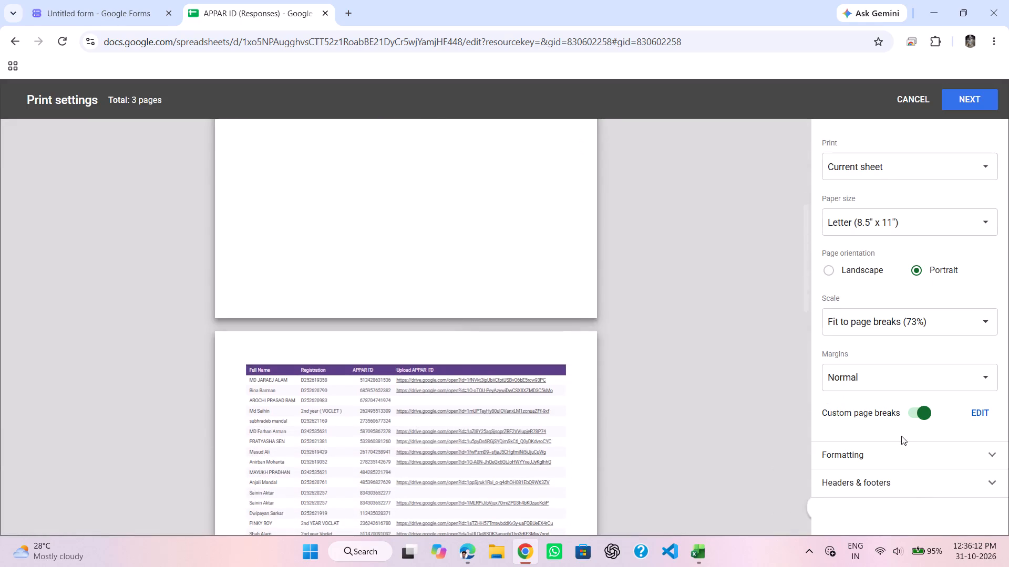
pyautogui.click(982, 101)
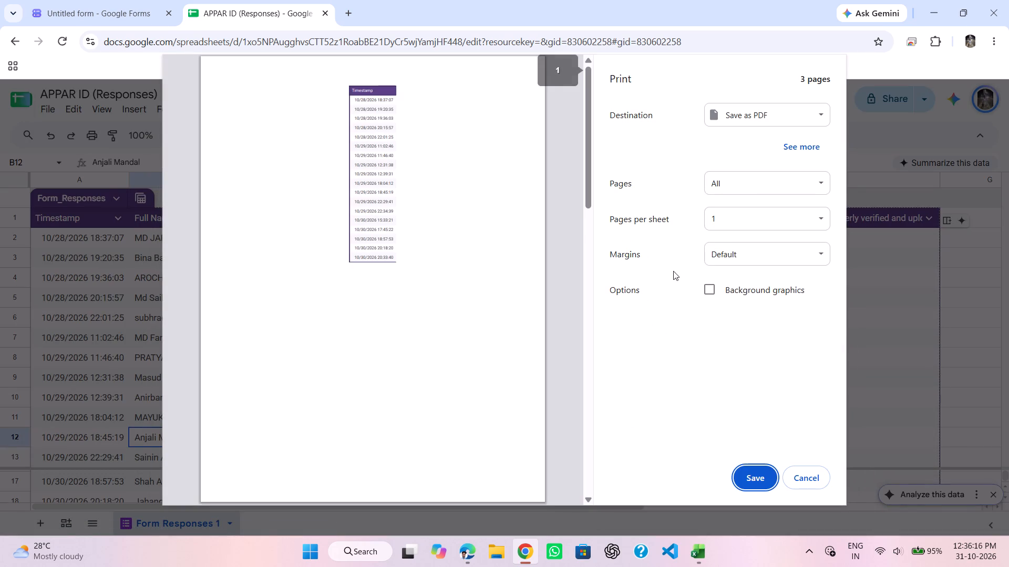
pyautogui.click(756, 475)
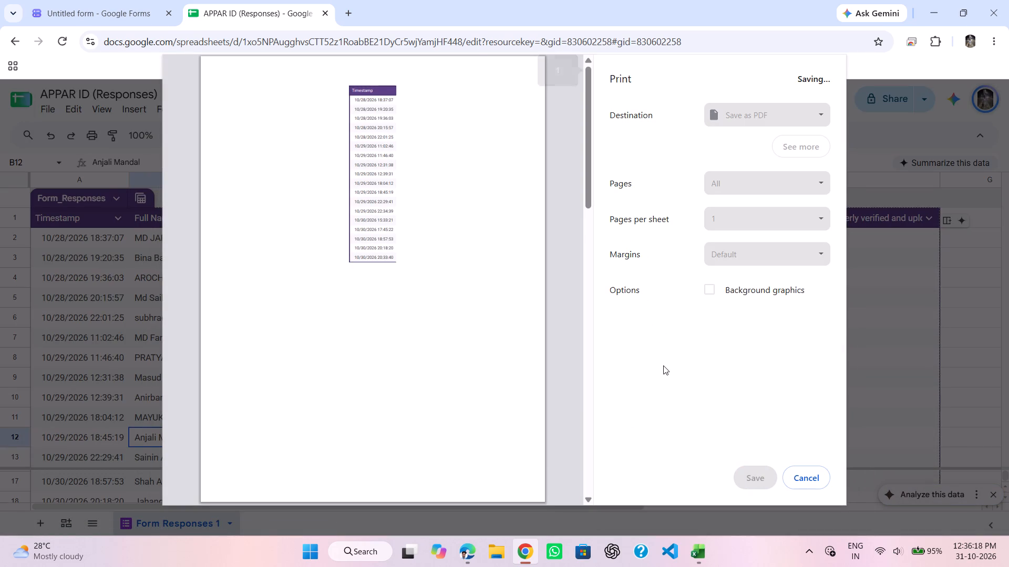
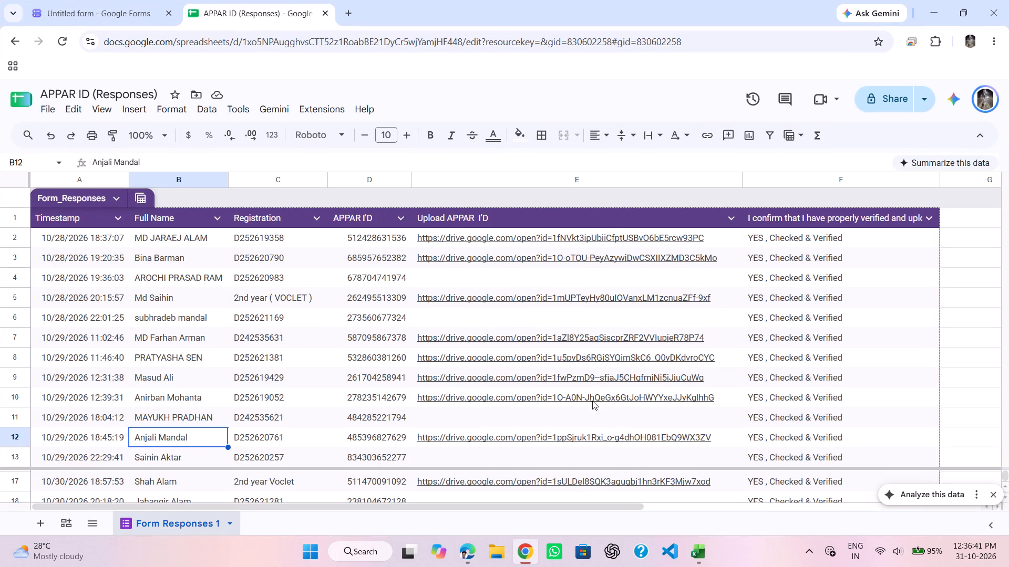
# Search Google for "google form create" in a new tab and open the Google Forms home page.
pyautogui.click(141, 1)
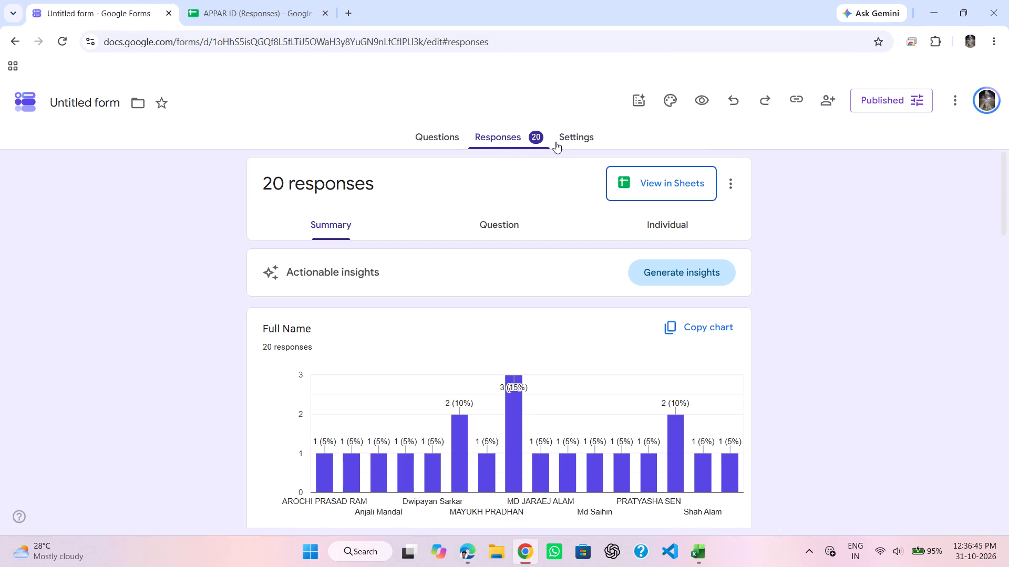
pyautogui.click(355, 18)
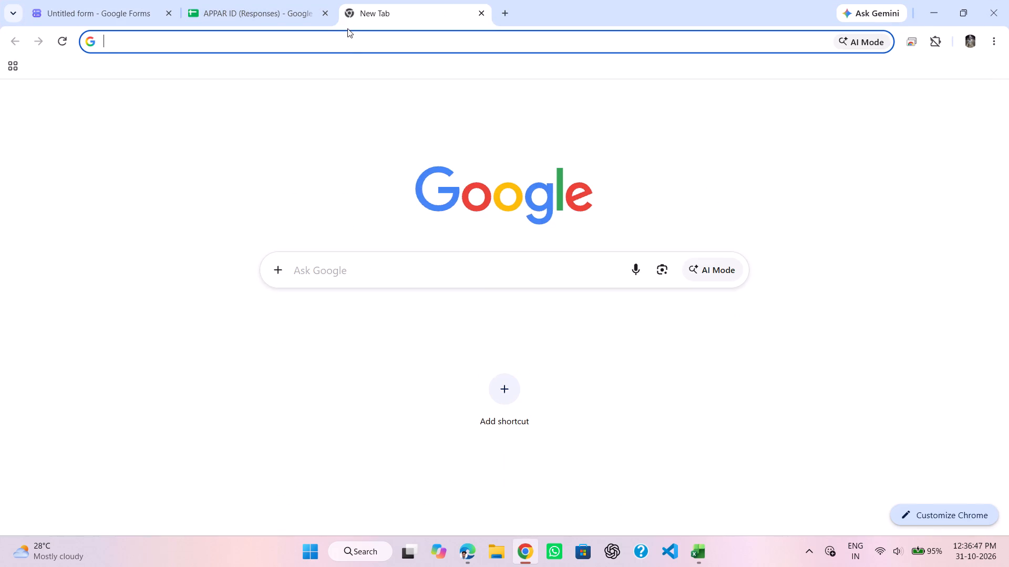
pyautogui.click(345, 35)
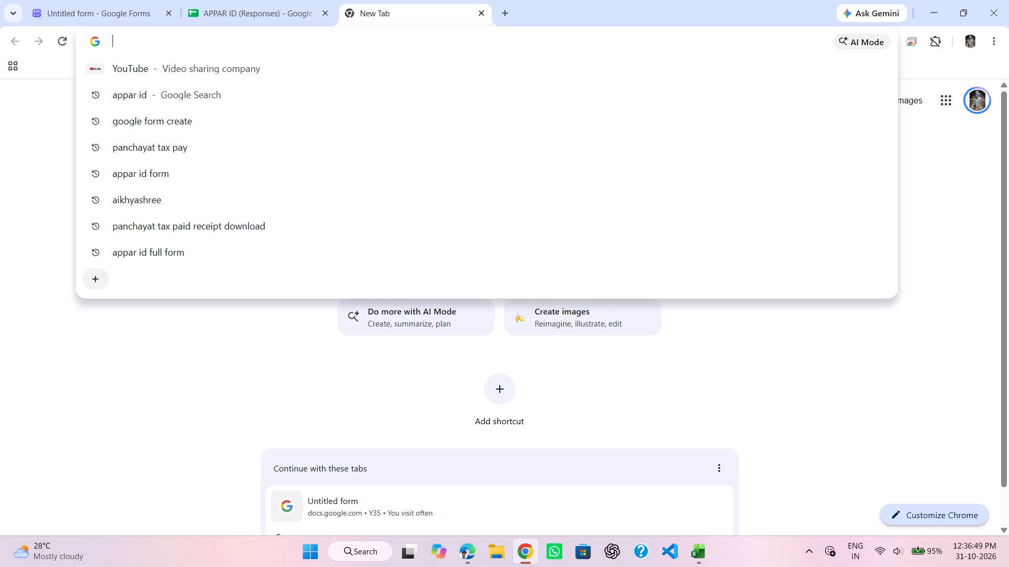
pyautogui.write('google')
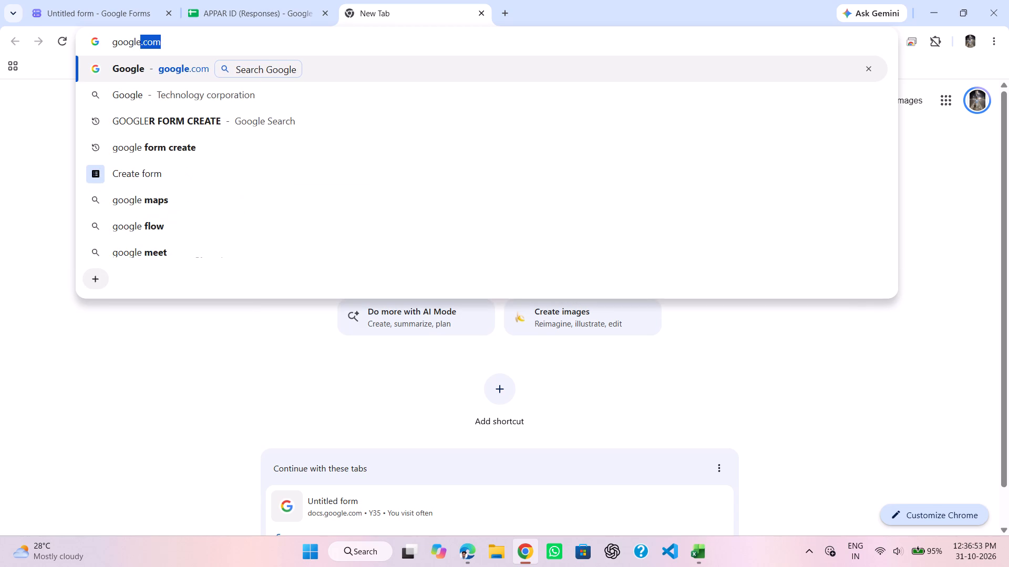
pyautogui.click(168, 73)
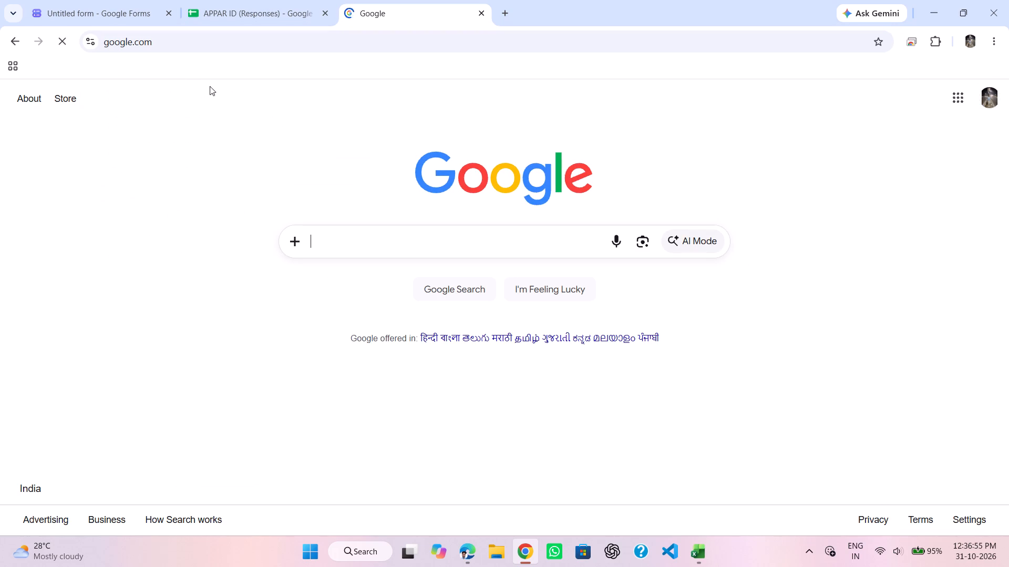
pyautogui.click(326, 237)
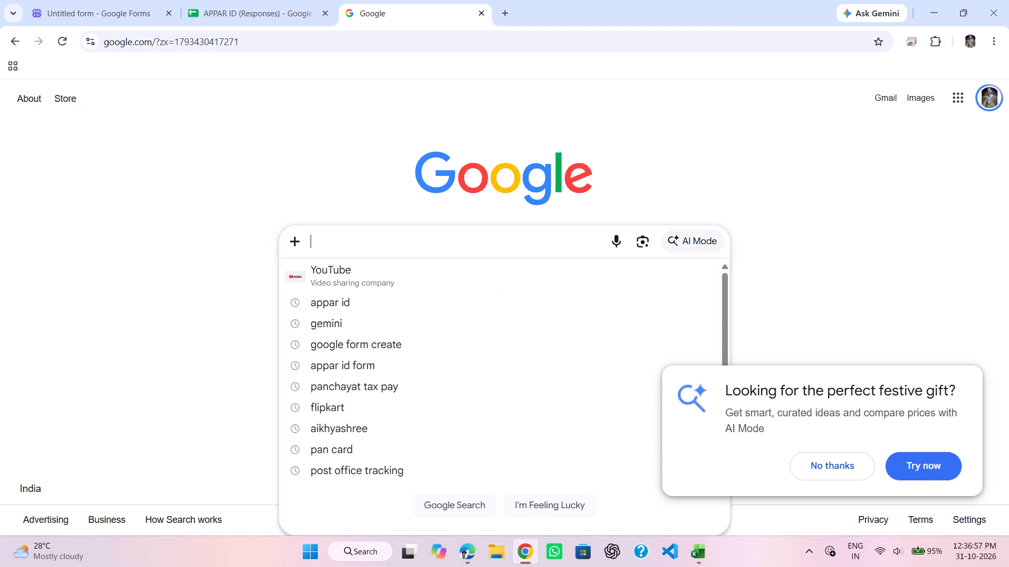
pyautogui.write('google')
pyautogui.press('space')
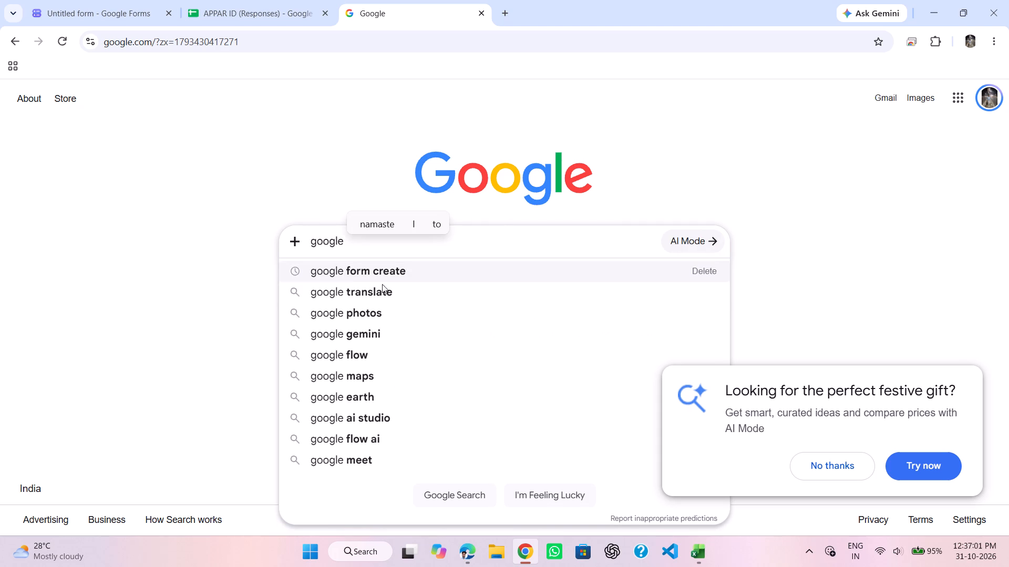
pyautogui.click(383, 279)
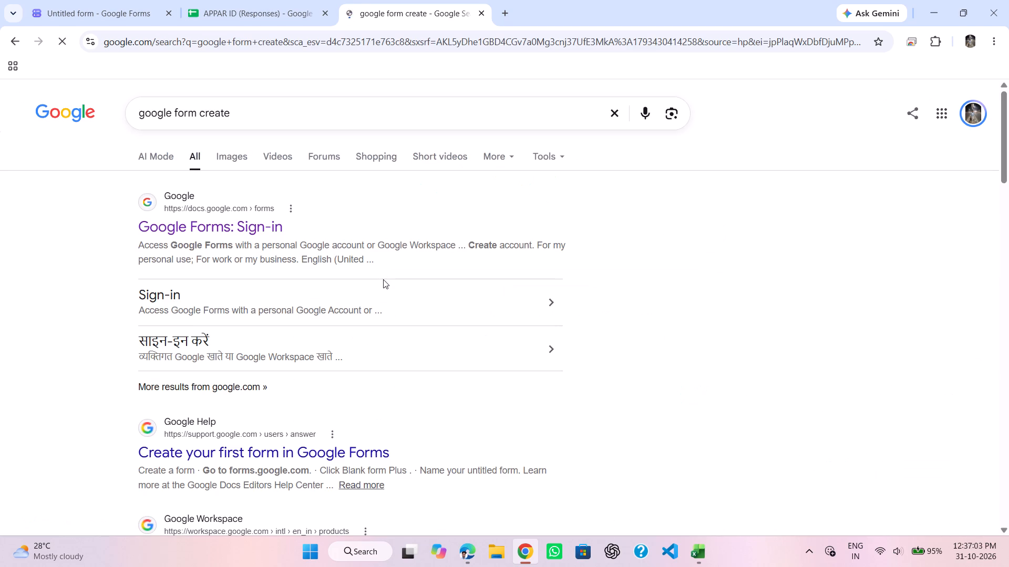
pyautogui.click(173, 225)
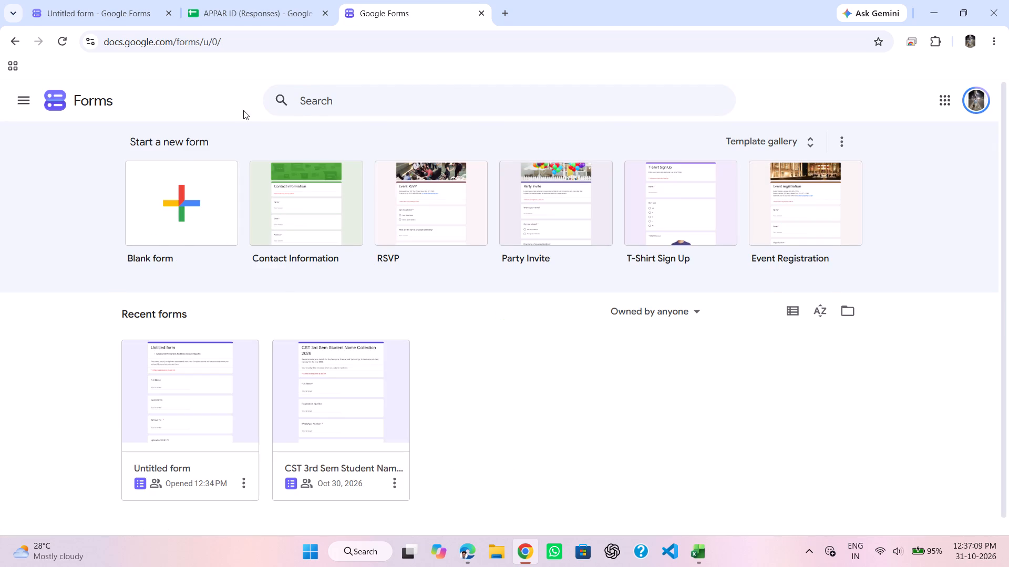
# Leave the browser and open the Documents folder in File Explorer to find the exported responses PDF.
pyautogui.click(264, 0)
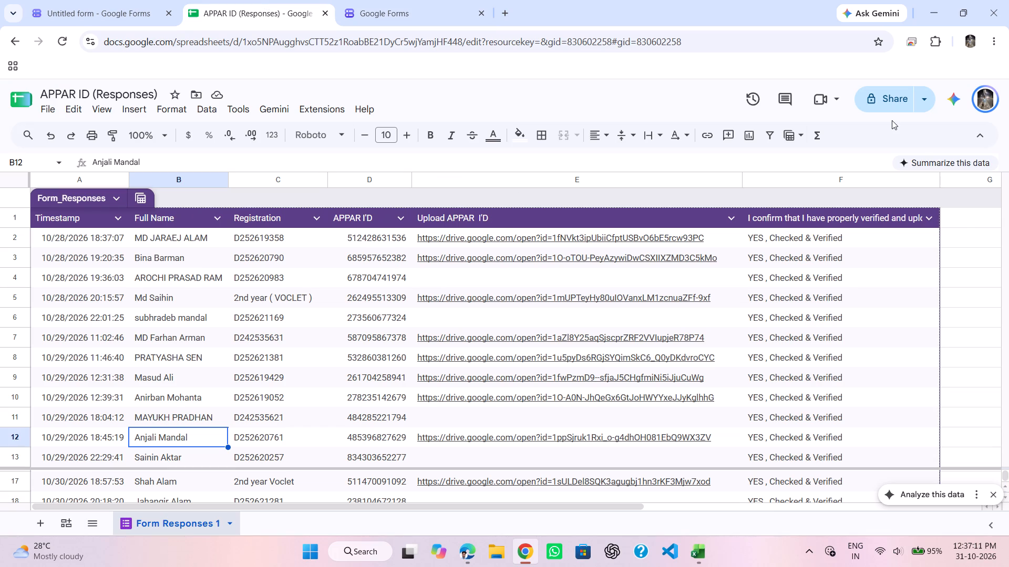
pyautogui.click(943, 1)
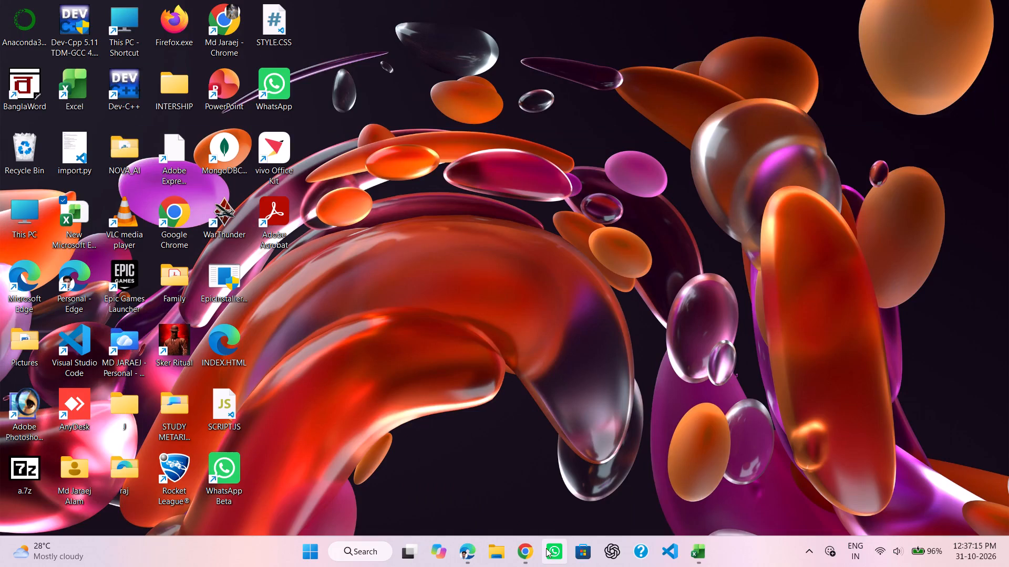
pyautogui.click(491, 559)
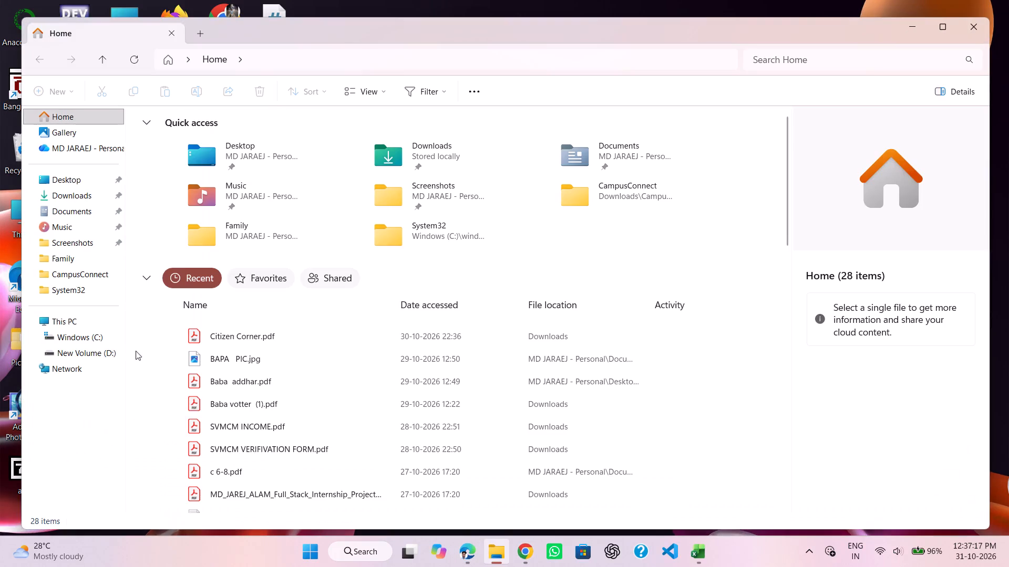
pyautogui.click(75, 198)
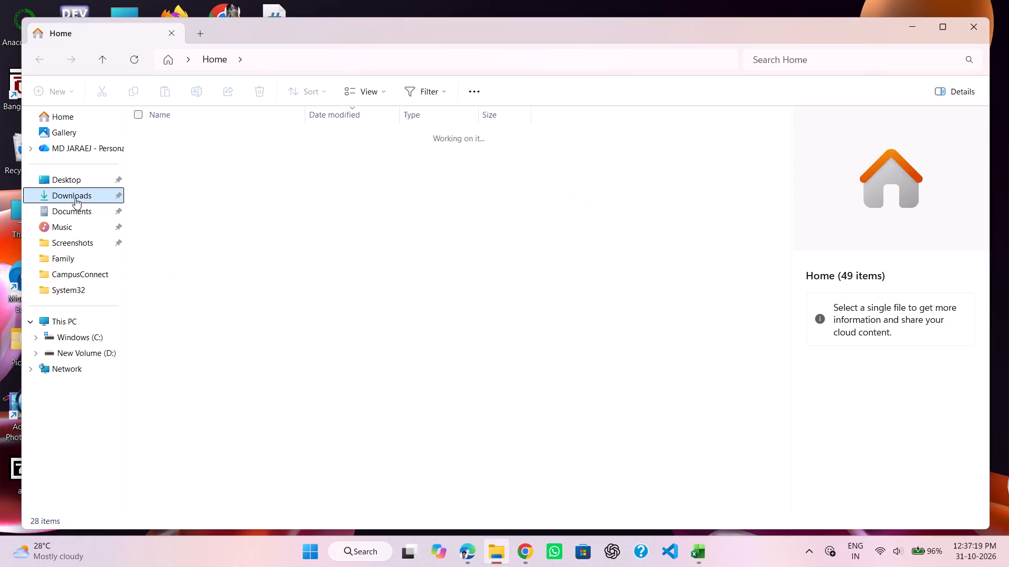
pyautogui.click(80, 220)
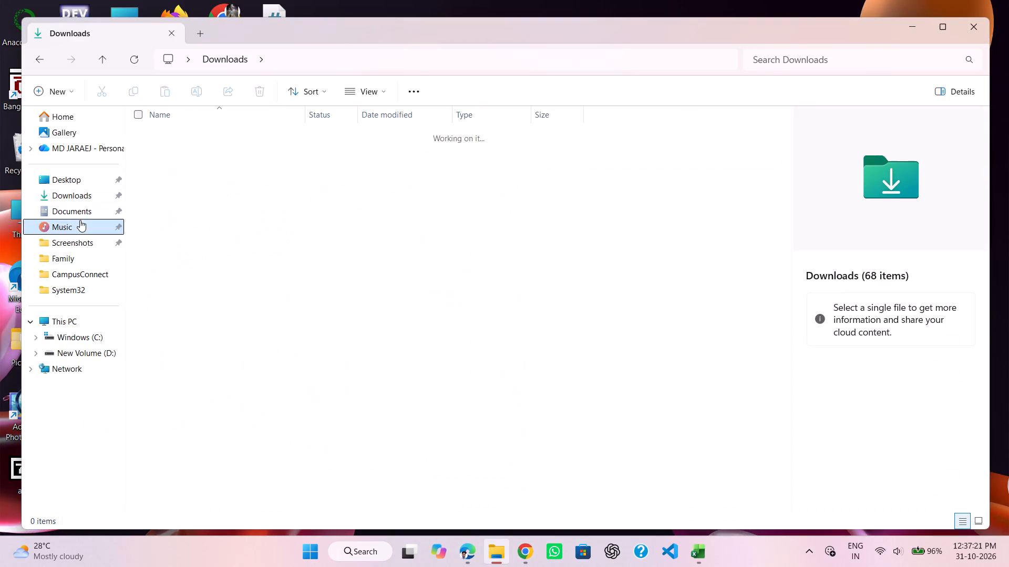
pyautogui.click(81, 213)
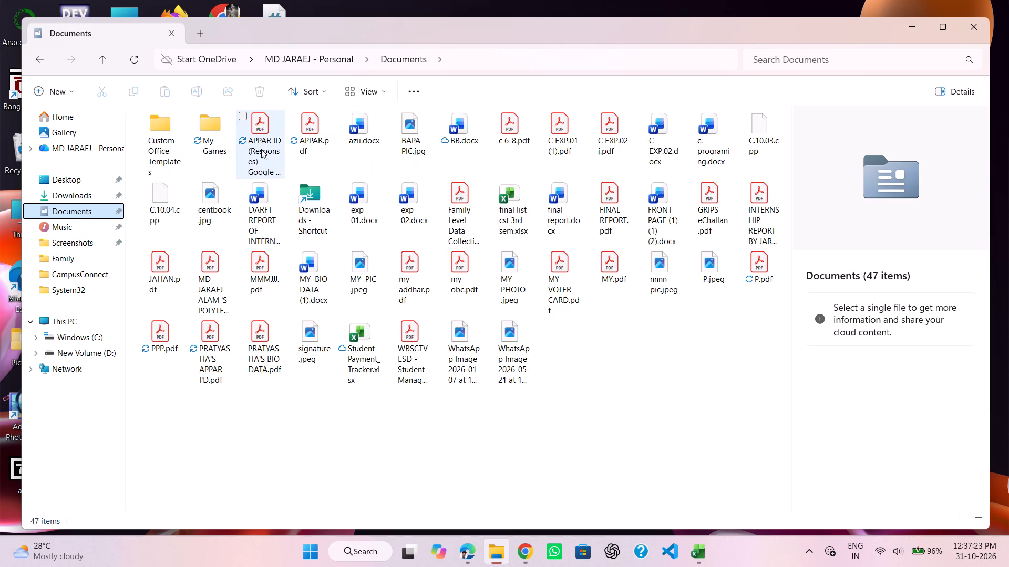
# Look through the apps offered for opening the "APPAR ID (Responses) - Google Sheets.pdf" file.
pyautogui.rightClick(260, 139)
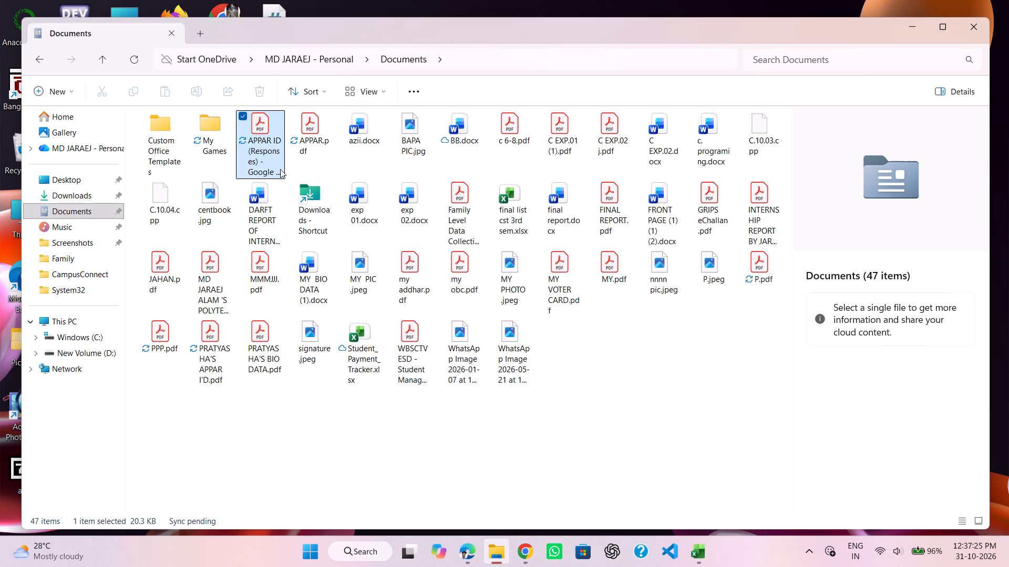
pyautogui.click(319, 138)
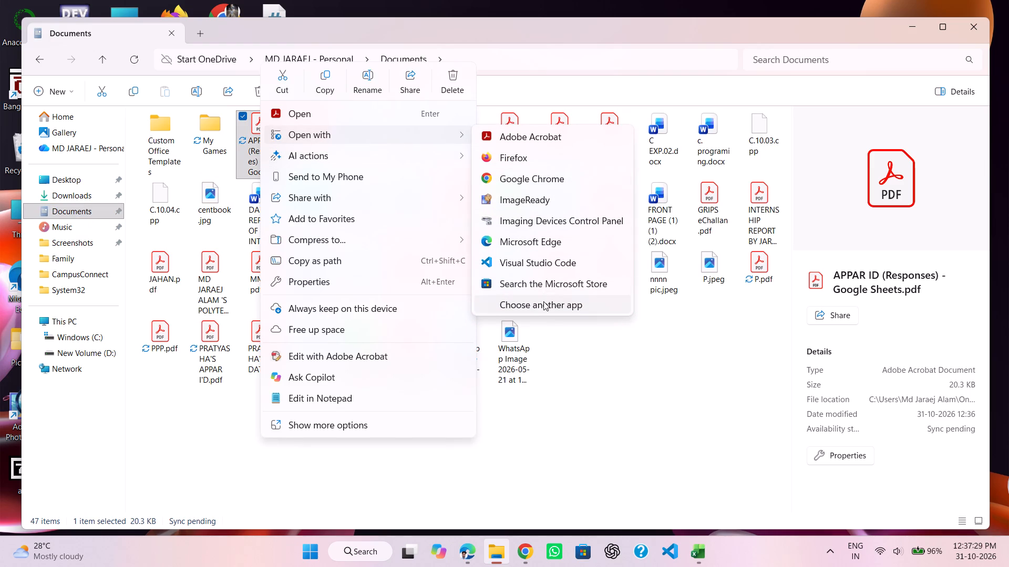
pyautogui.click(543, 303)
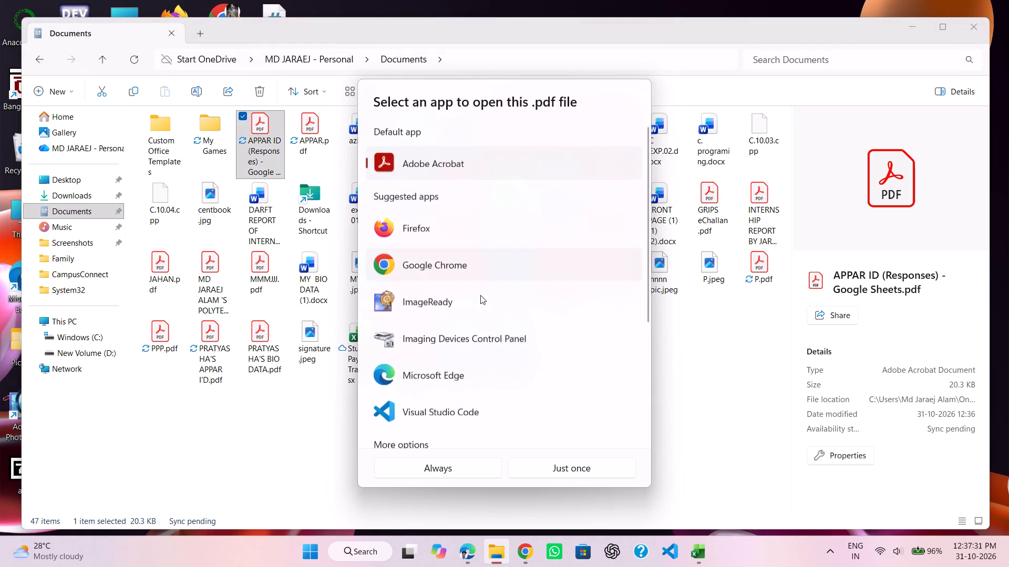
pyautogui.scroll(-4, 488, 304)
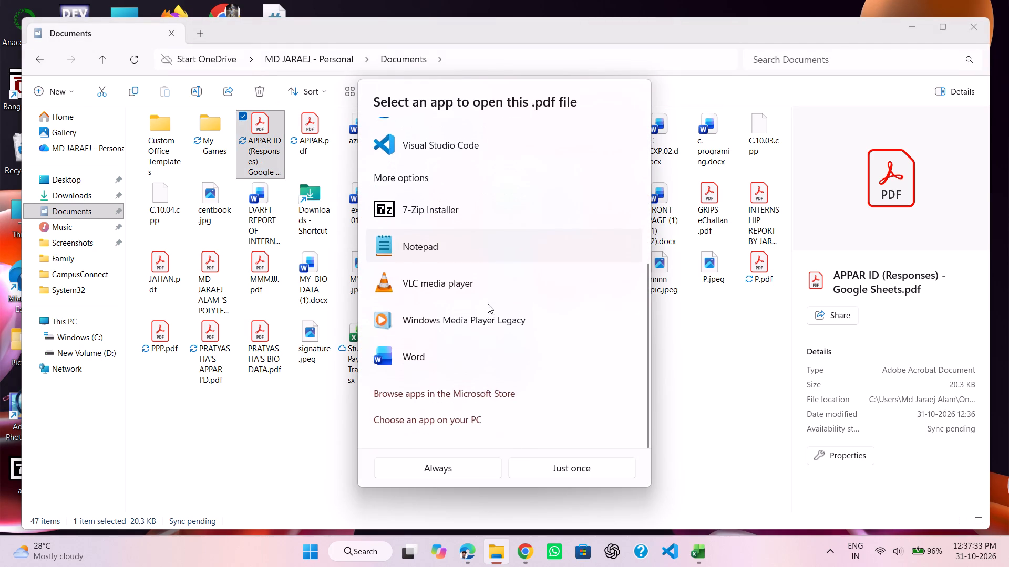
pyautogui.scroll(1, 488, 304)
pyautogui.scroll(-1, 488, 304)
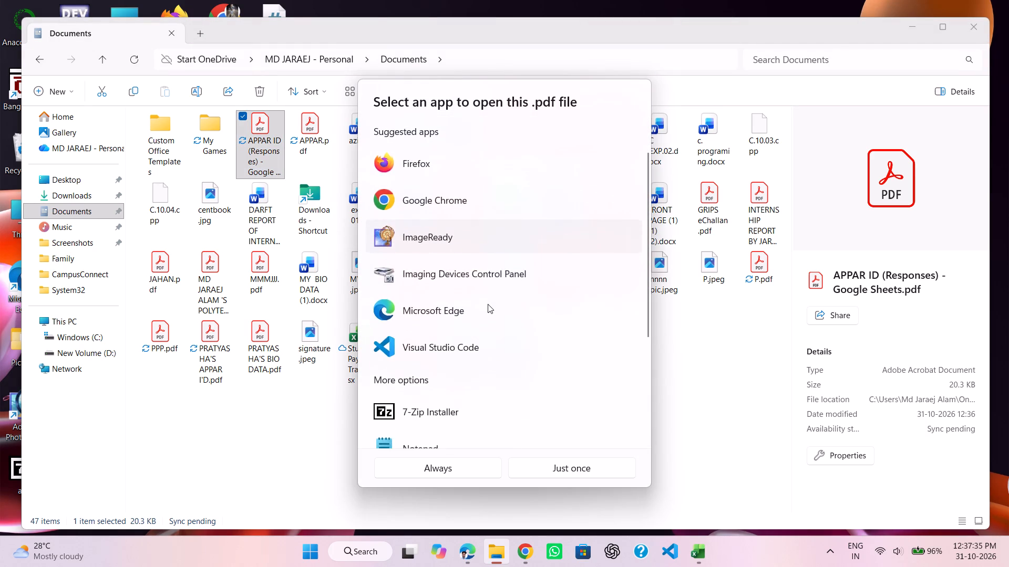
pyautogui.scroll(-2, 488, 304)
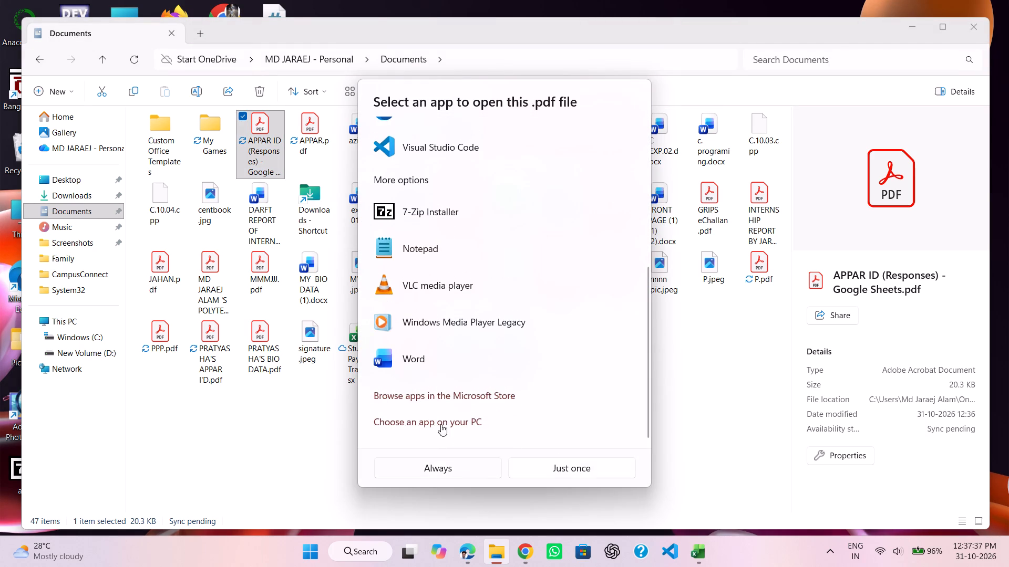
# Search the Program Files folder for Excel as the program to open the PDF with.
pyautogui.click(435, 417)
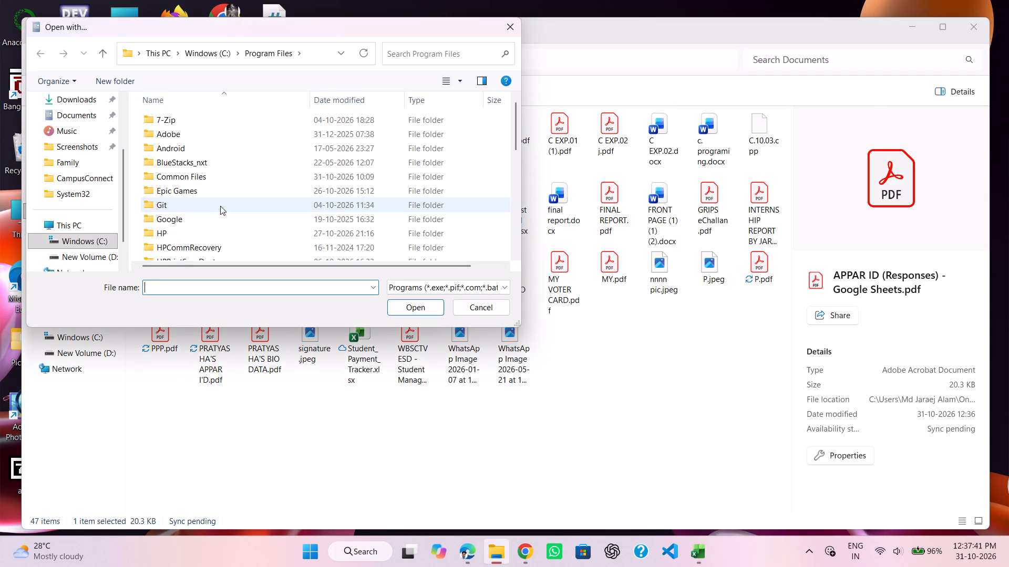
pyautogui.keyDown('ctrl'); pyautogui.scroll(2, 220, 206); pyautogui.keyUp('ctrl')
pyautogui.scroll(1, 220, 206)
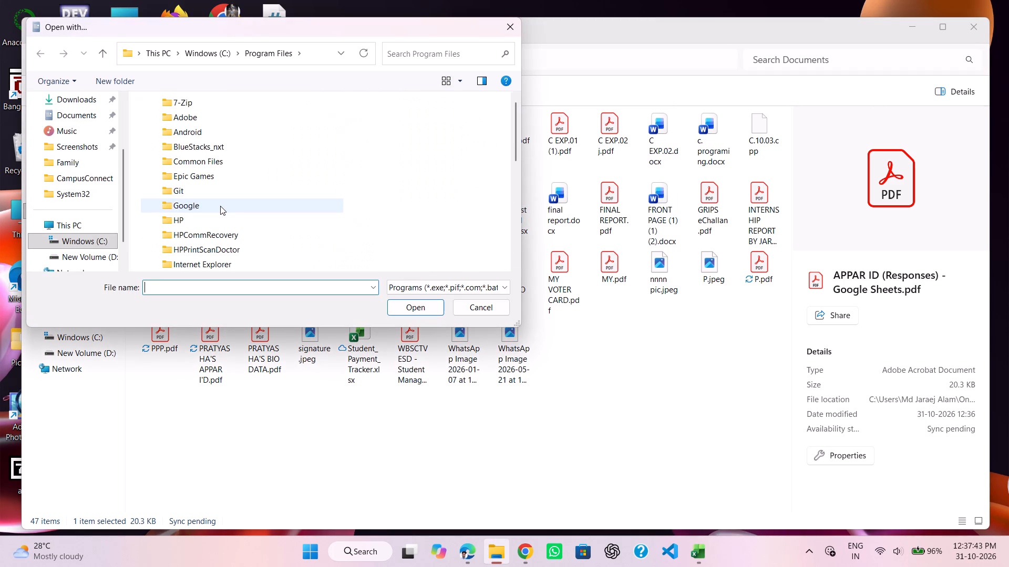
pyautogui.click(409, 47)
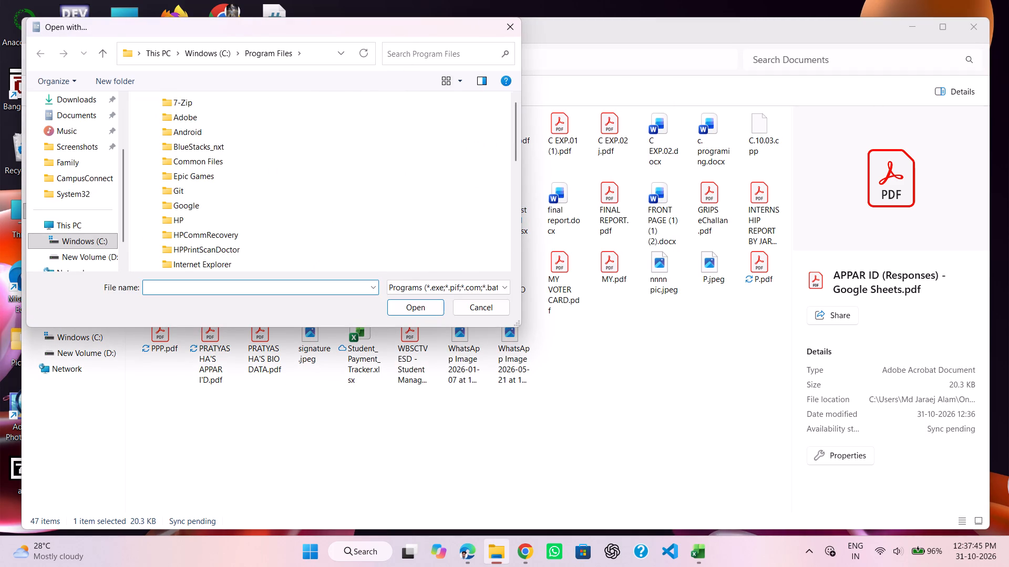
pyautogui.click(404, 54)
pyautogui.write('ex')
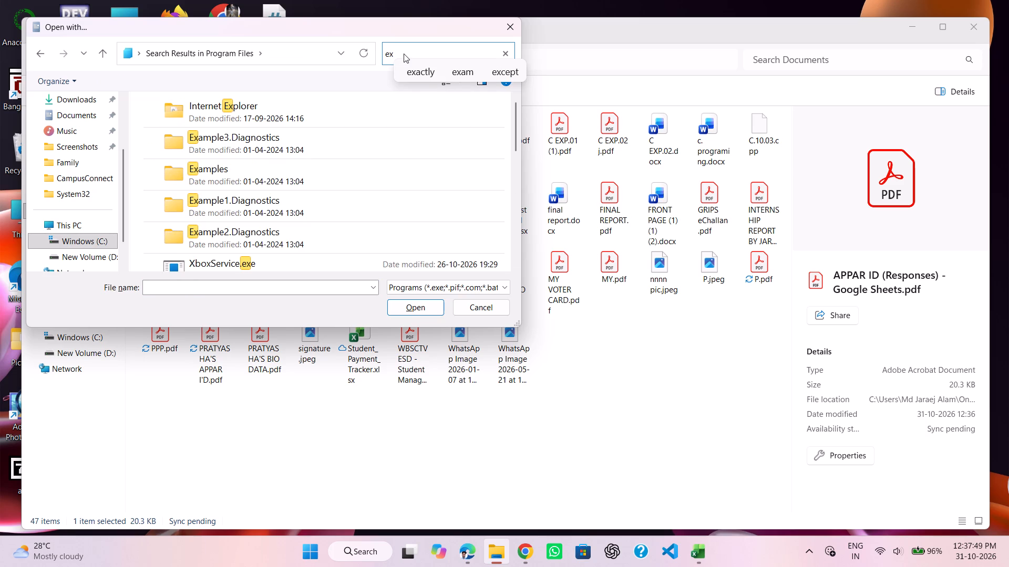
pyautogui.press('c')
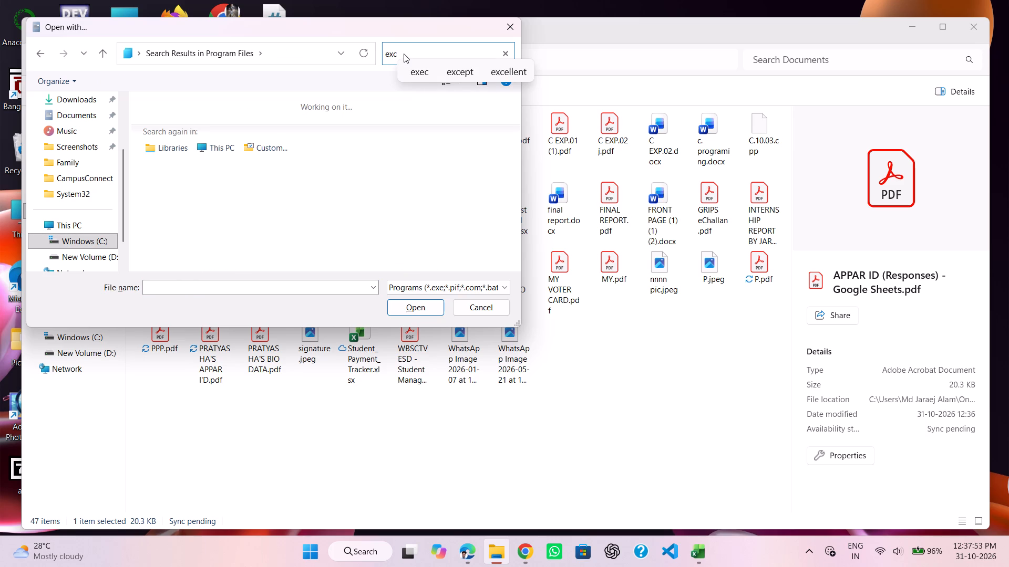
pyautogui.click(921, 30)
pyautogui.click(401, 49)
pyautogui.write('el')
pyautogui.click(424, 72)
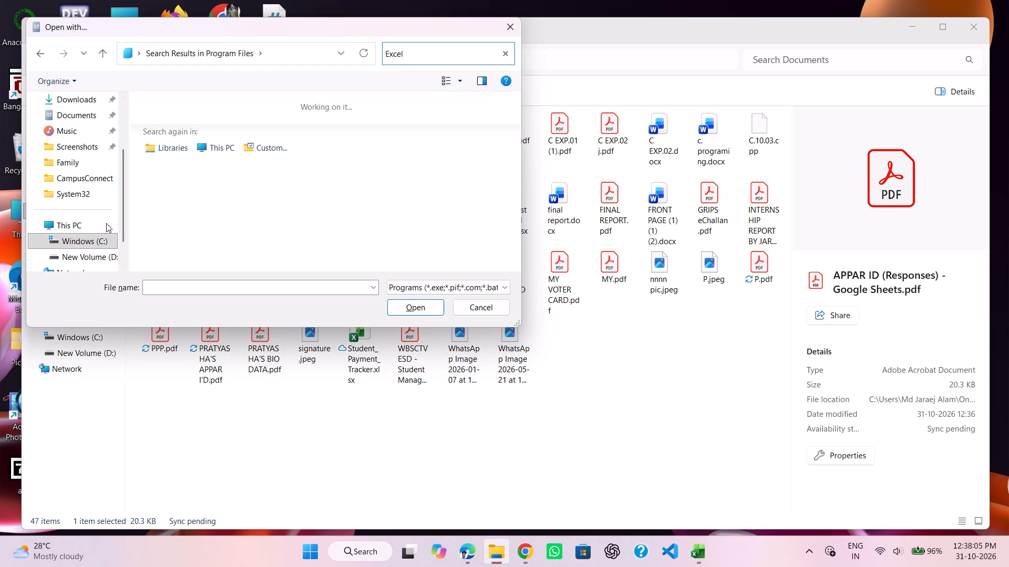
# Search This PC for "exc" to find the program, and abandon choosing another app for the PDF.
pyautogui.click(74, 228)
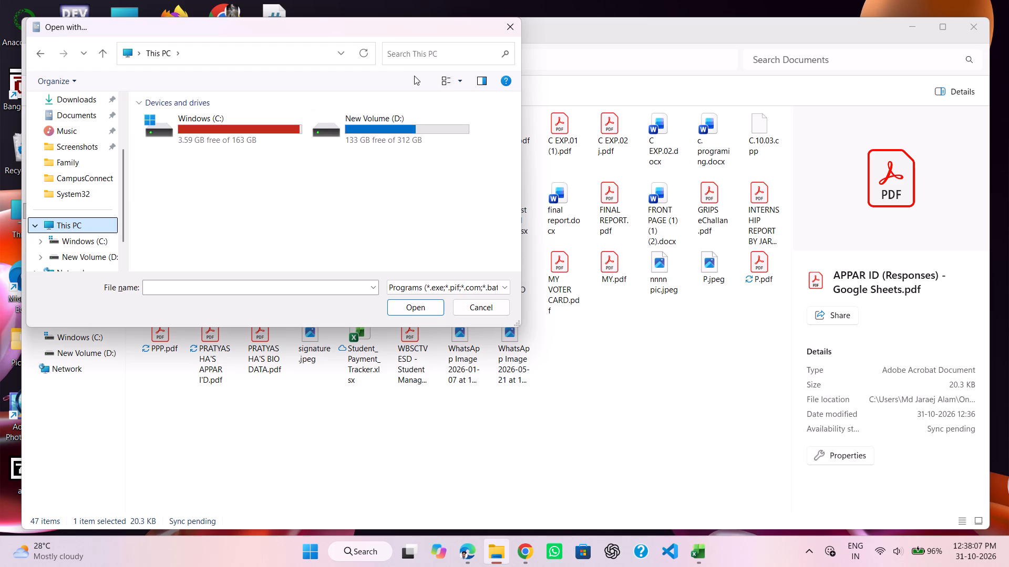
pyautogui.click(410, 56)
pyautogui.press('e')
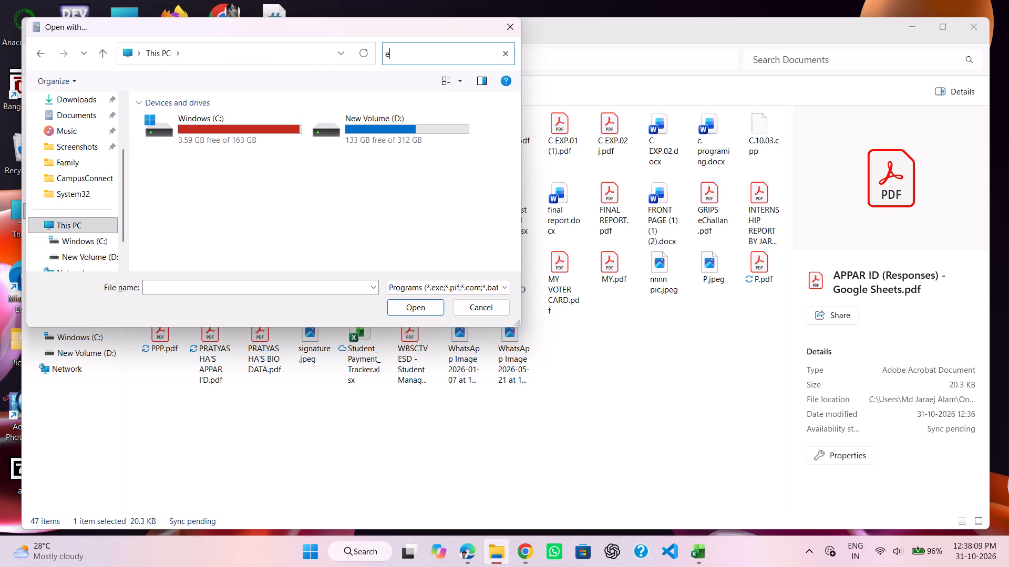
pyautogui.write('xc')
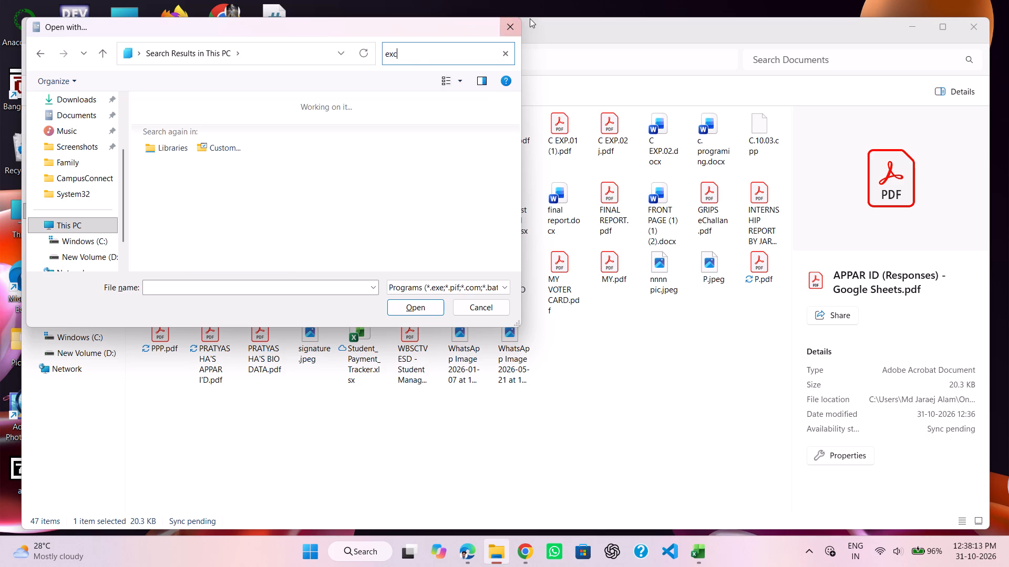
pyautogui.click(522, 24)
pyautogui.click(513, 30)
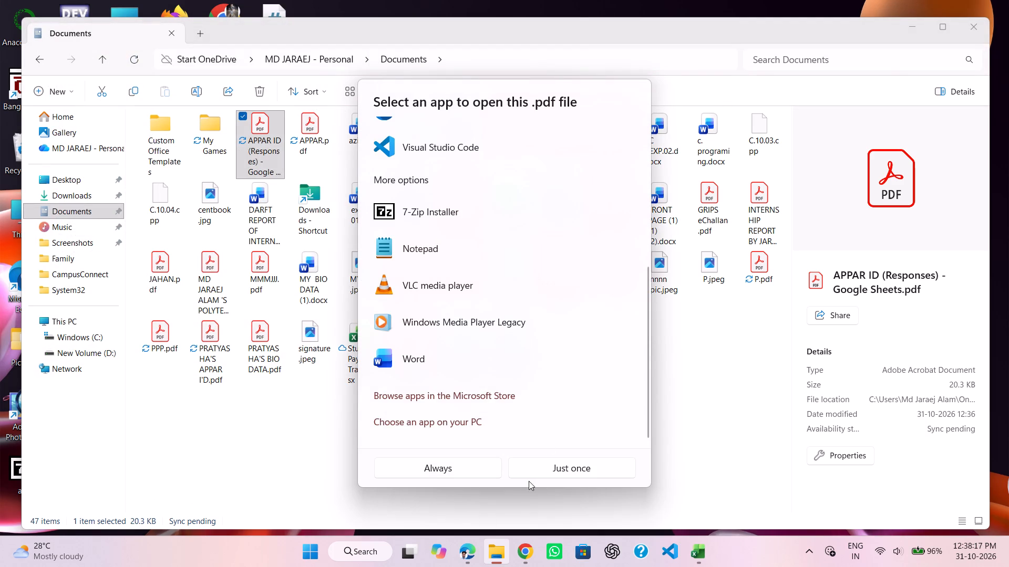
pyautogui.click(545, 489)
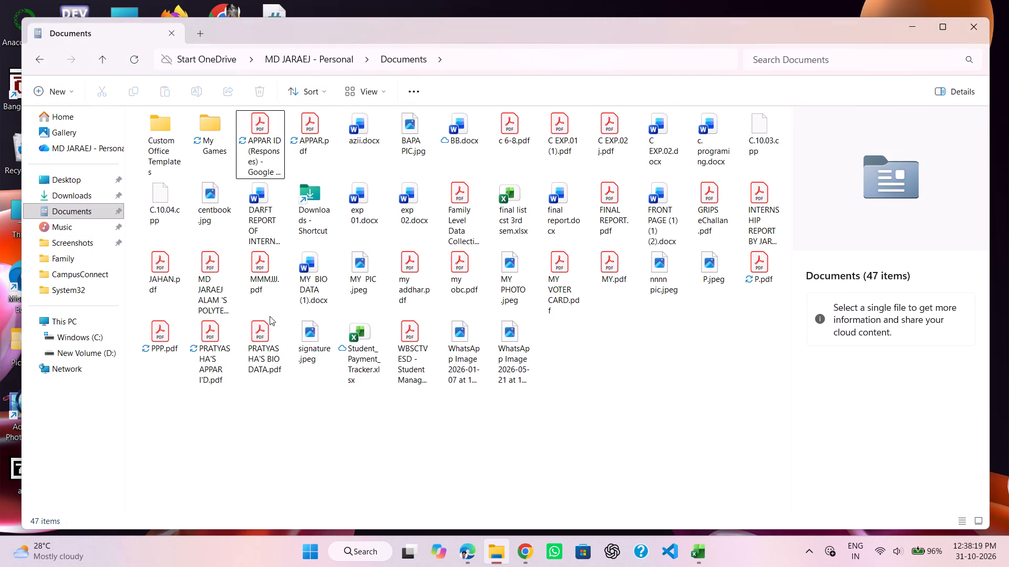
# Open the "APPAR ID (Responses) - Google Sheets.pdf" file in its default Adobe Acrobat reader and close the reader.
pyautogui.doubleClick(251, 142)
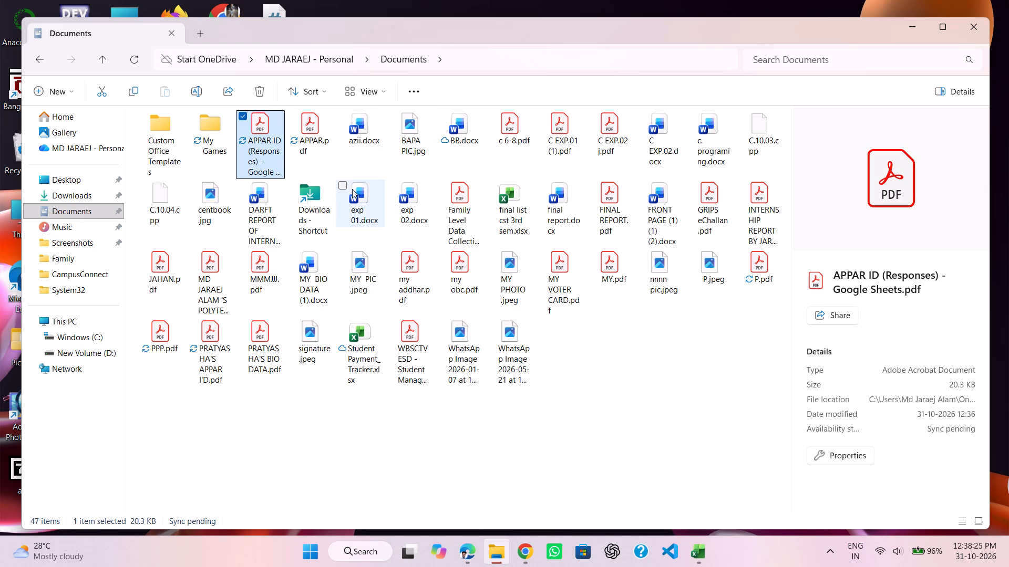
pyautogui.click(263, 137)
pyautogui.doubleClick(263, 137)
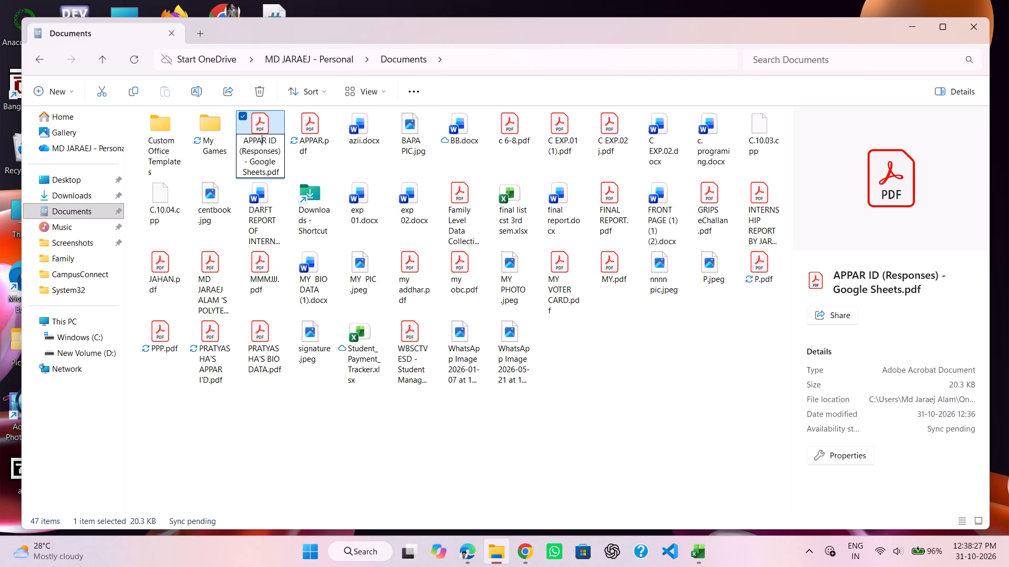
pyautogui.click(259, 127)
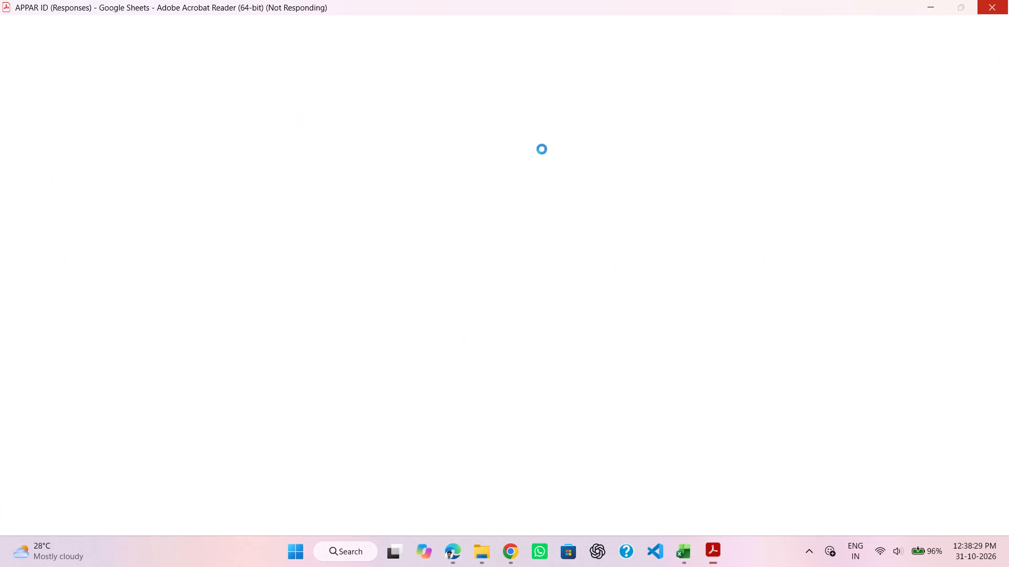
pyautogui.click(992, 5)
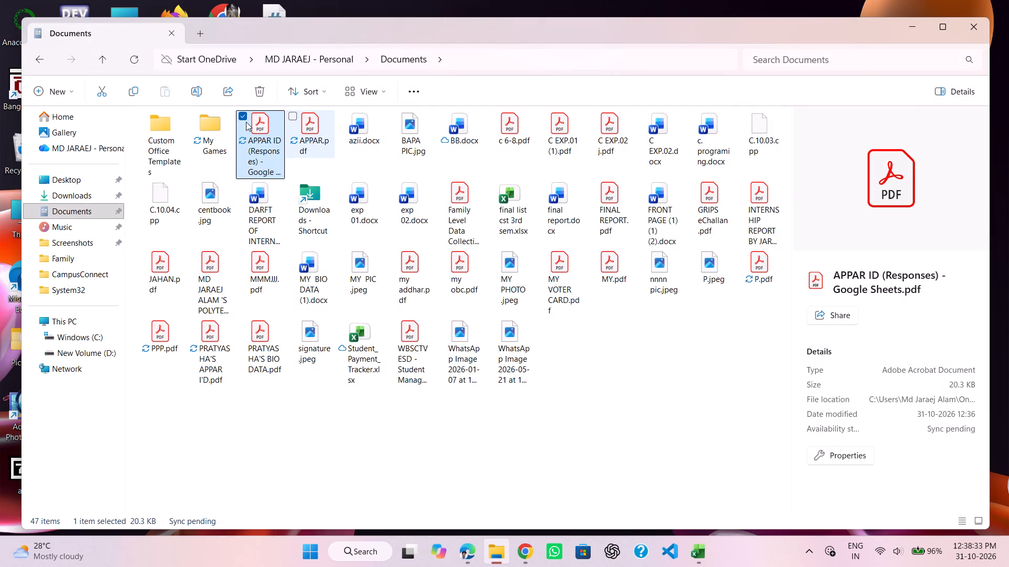
# Open the "APPAR ID (Responses) - Google Sheets.pdf" file in Word just this once, and maximize the document window.
pyautogui.click(246, 122)
pyautogui.rightClick(246, 122)
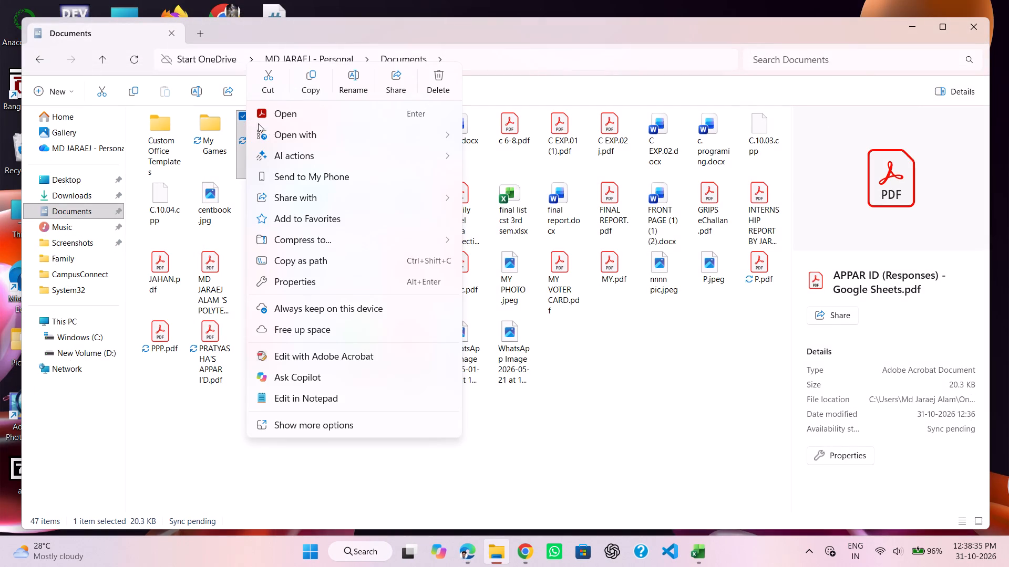
pyautogui.click(328, 132)
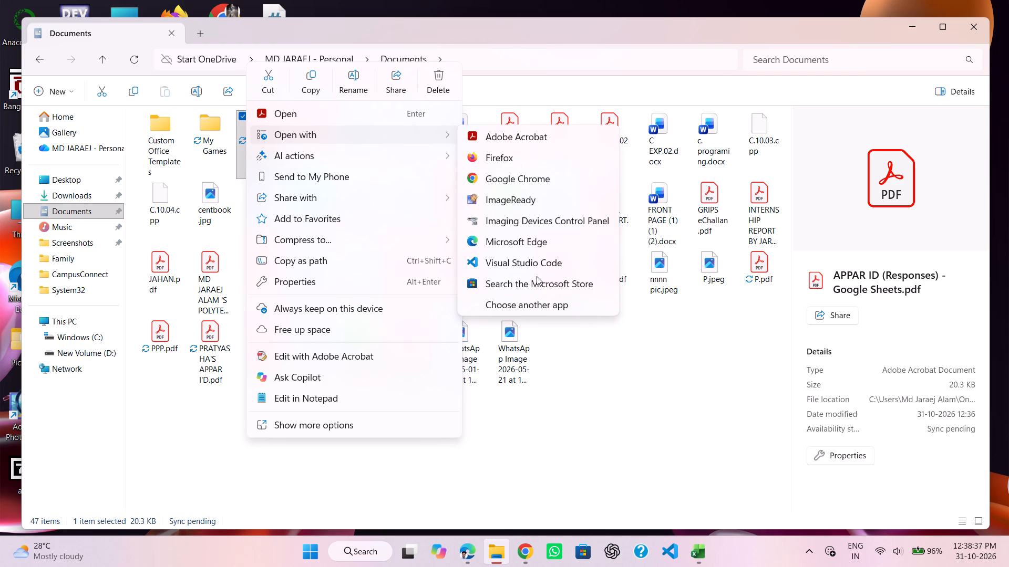
pyautogui.scroll(-2, 552, 274)
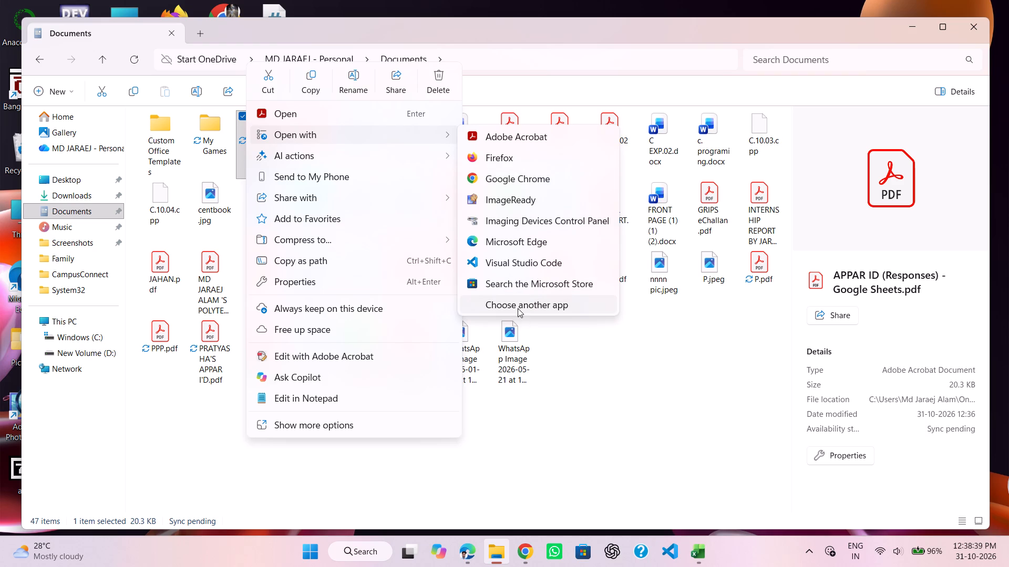
pyautogui.click(518, 308)
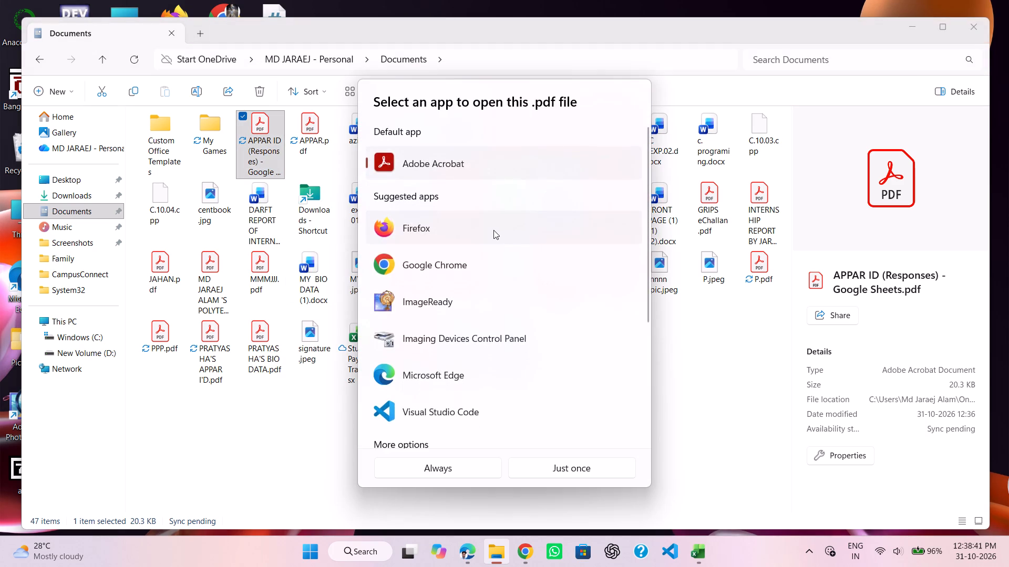
pyautogui.scroll(-3, 493, 230)
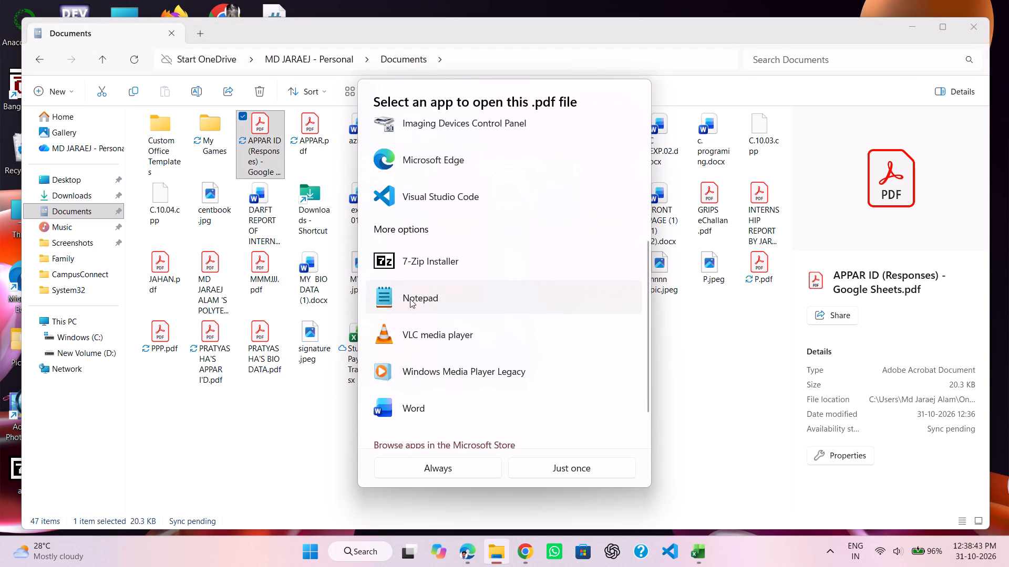
pyautogui.scroll(-1, 423, 341)
pyautogui.click(421, 354)
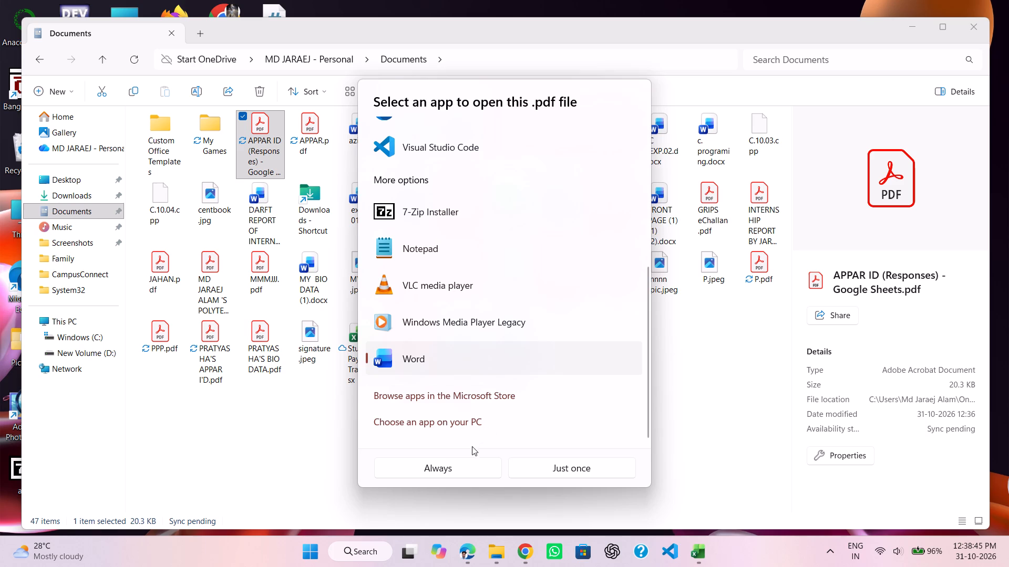
pyautogui.click(536, 466)
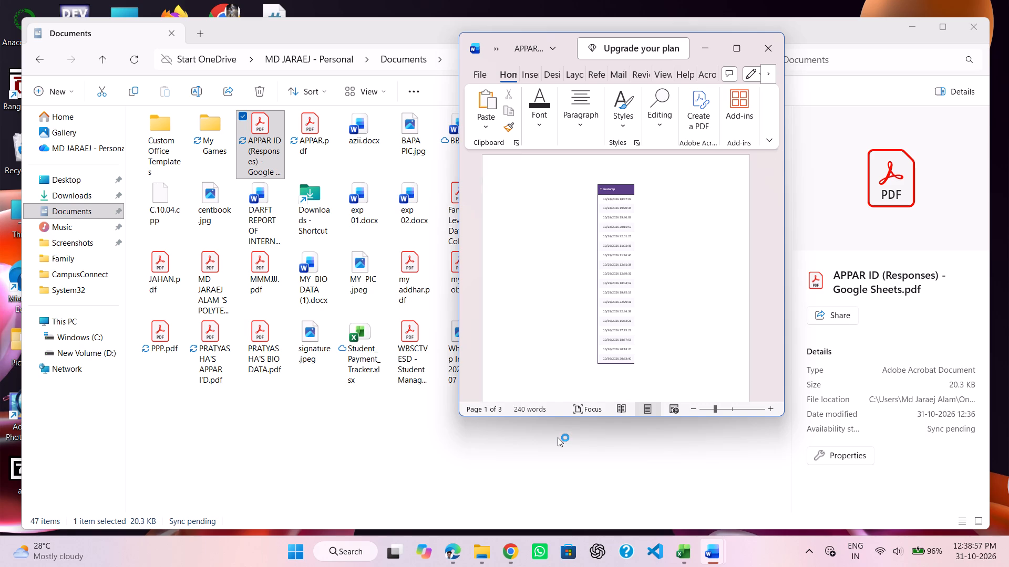
pyautogui.click(735, 49)
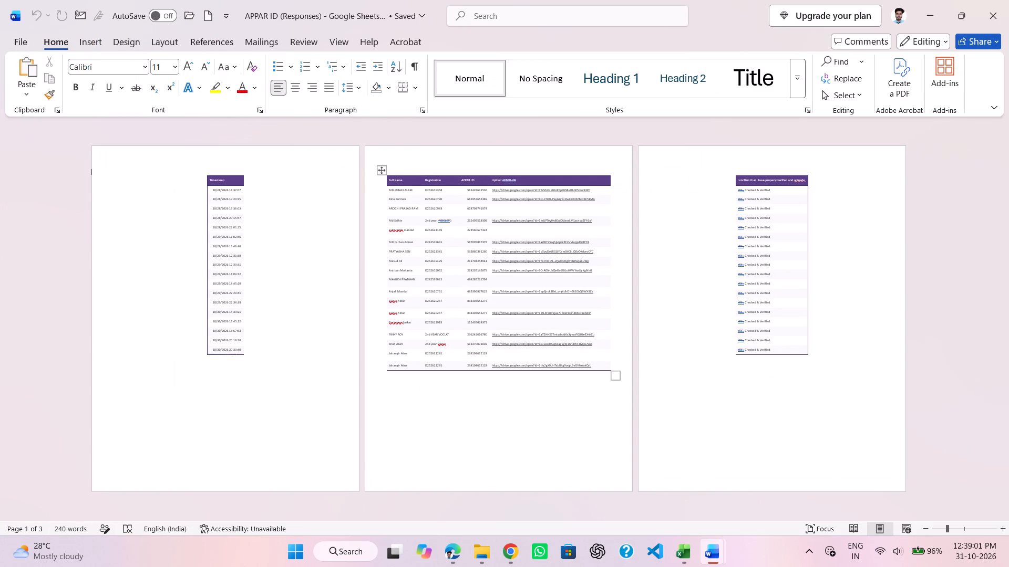
# Copy the whole page 2 table with the Full Name, Registration, APPAR I'D and Upload APPAR I'D columns.
pyautogui.click(446, 212)
pyautogui.keyDown('ctrl'); pyautogui.scroll(6, 438, 166); pyautogui.keyUp('ctrl')
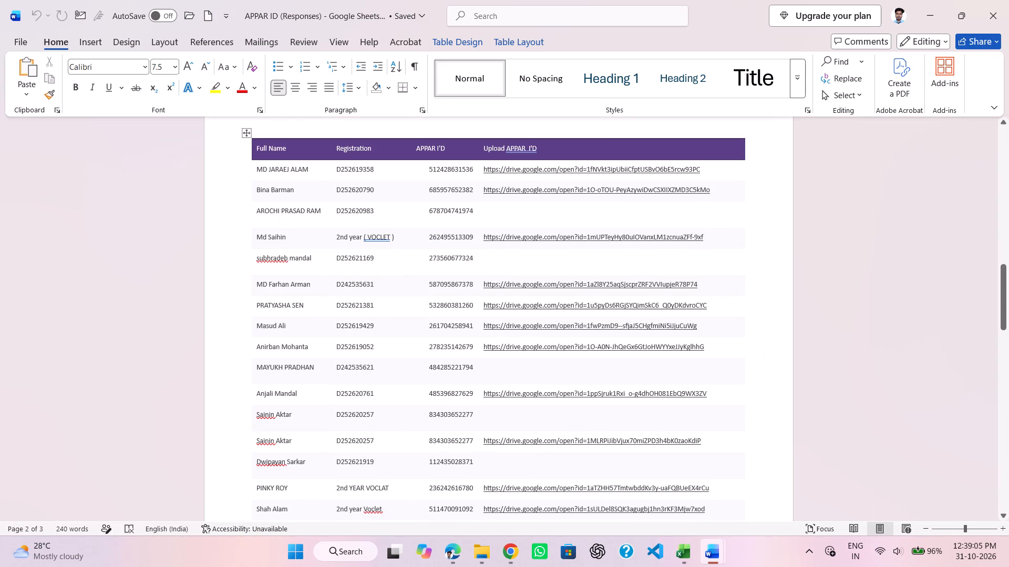
pyautogui.keyDown('ctrl'); pyautogui.scroll(-3, 451, 151); pyautogui.keyUp('ctrl')
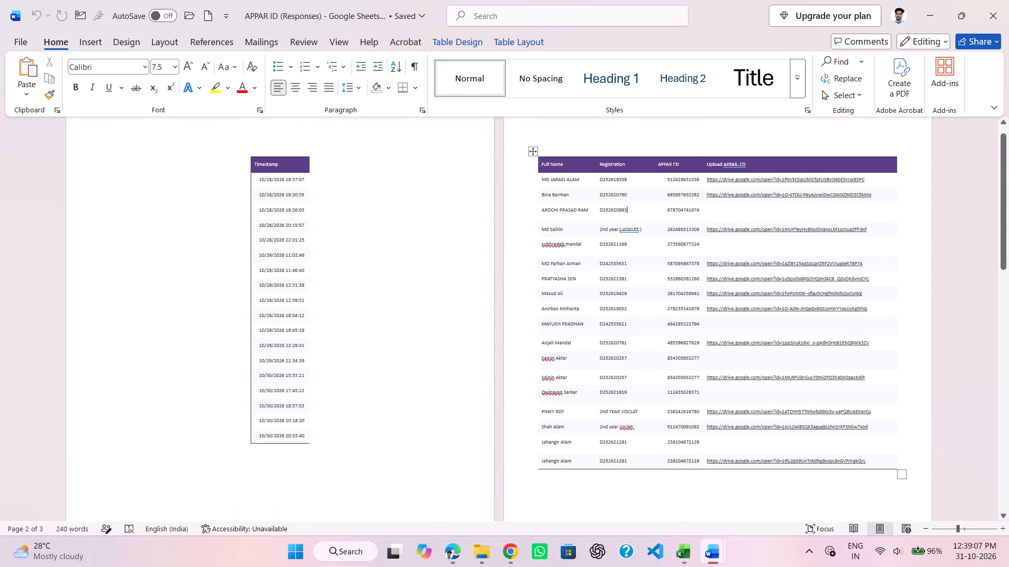
pyautogui.click(535, 149)
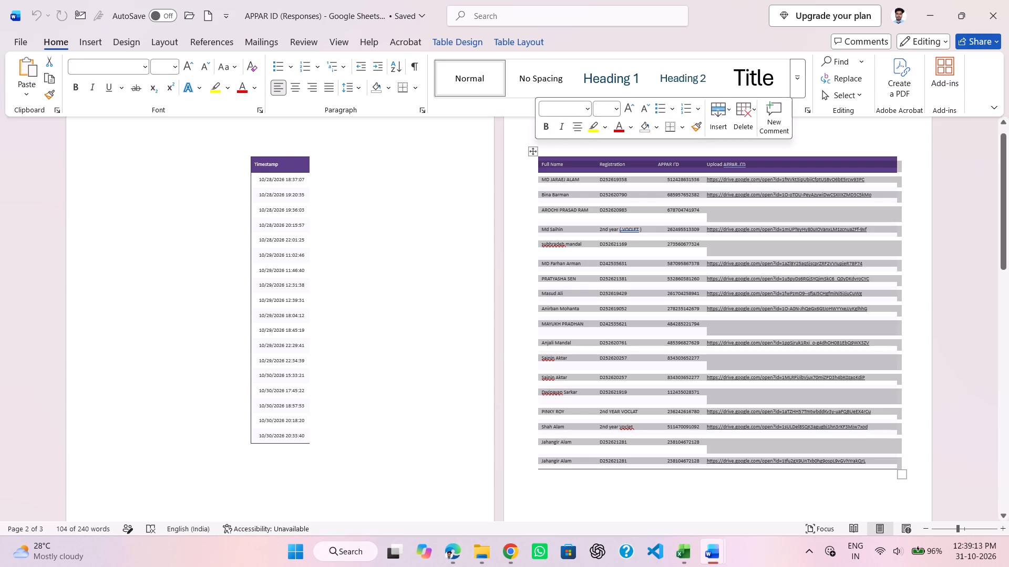
pyautogui.hotkey('ctrl', 'c')
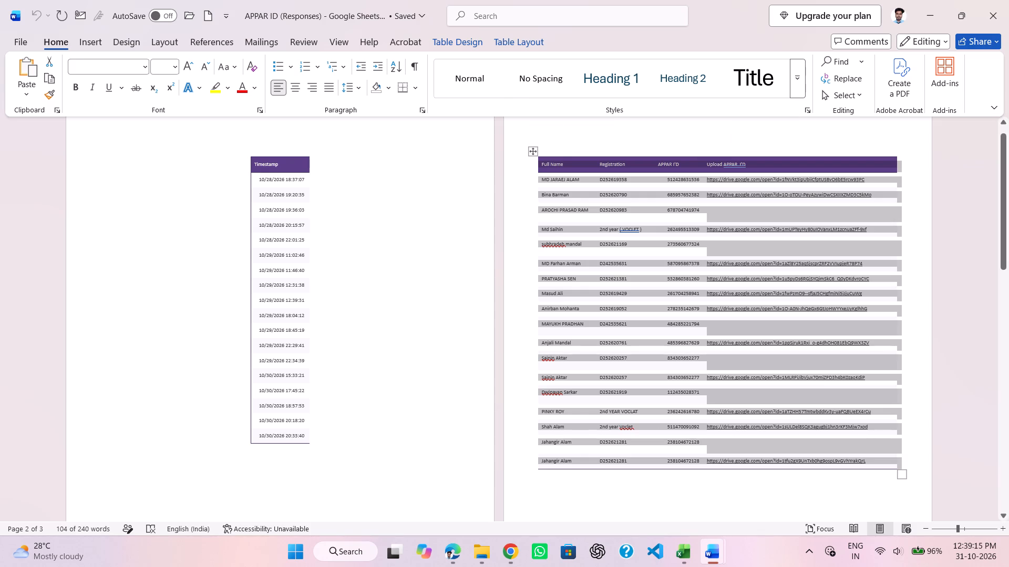
pyautogui.hotkey('ctrl', 'c')
# Switch to Excel, create a new blank workbook and paste the copied responses table at cell A1.
pyautogui.click(674, 554)
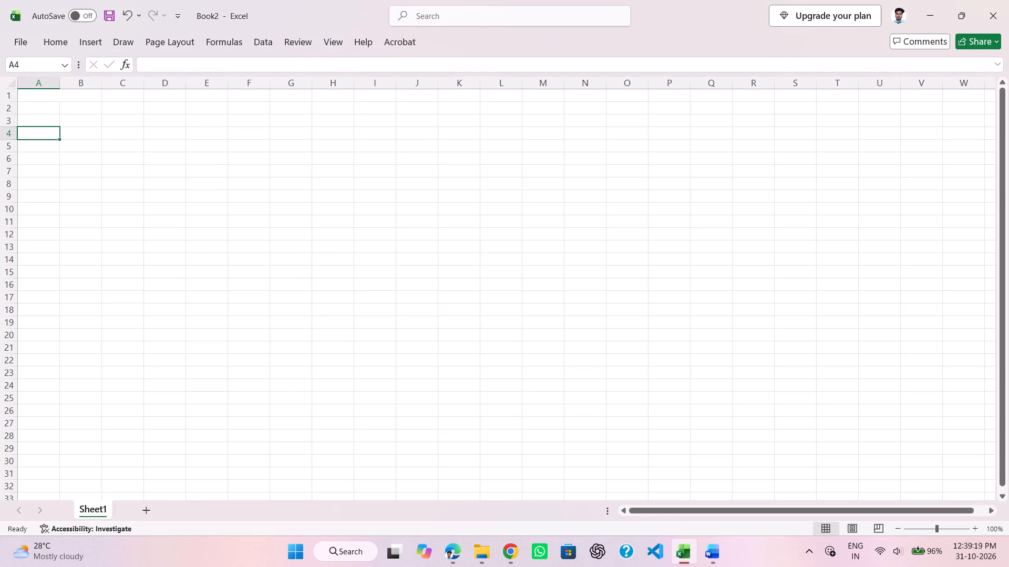
pyautogui.click(37, 94)
pyautogui.click(27, 46)
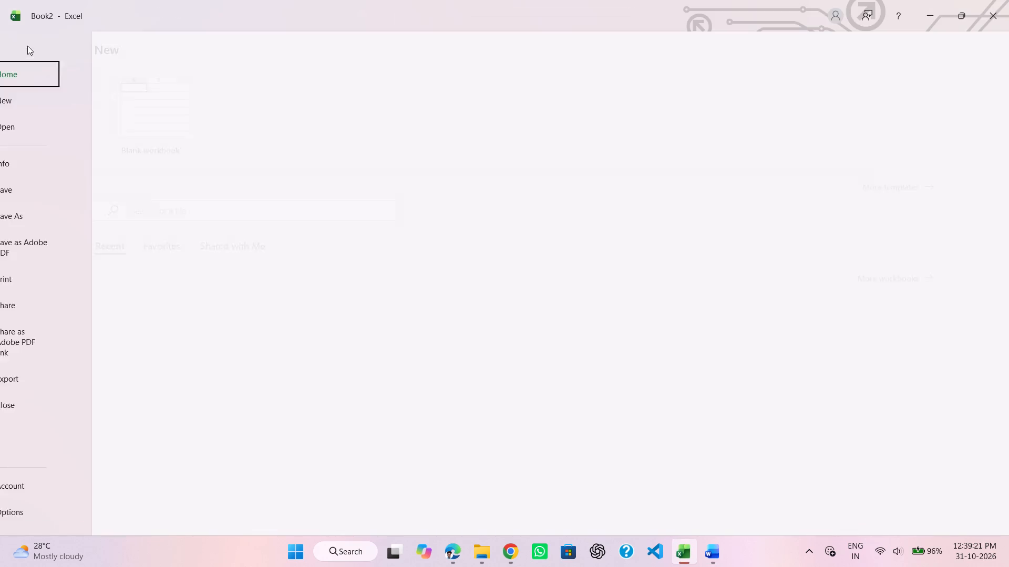
pyautogui.click(170, 136)
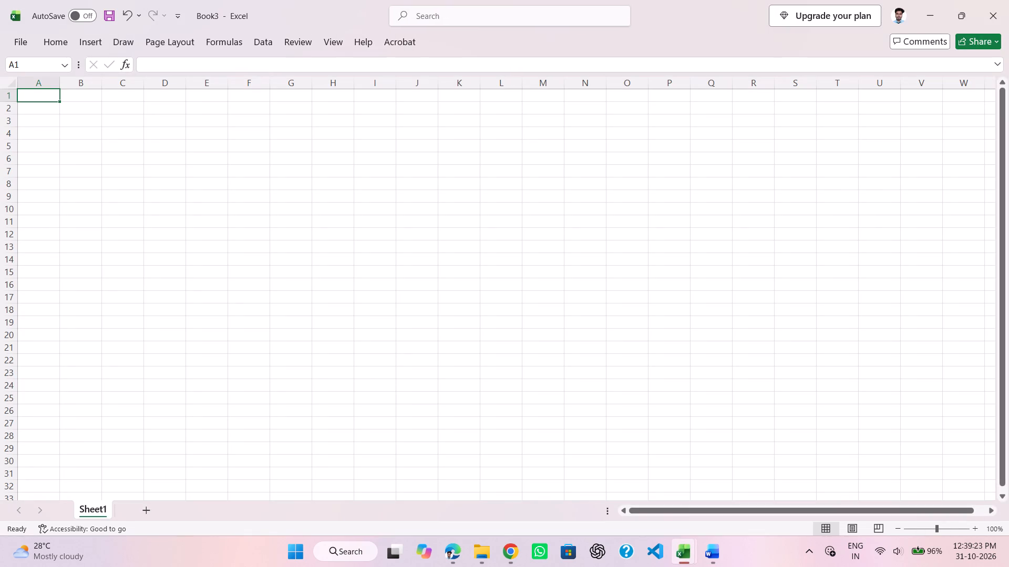
pyautogui.hotkey('ctrl', 'v')
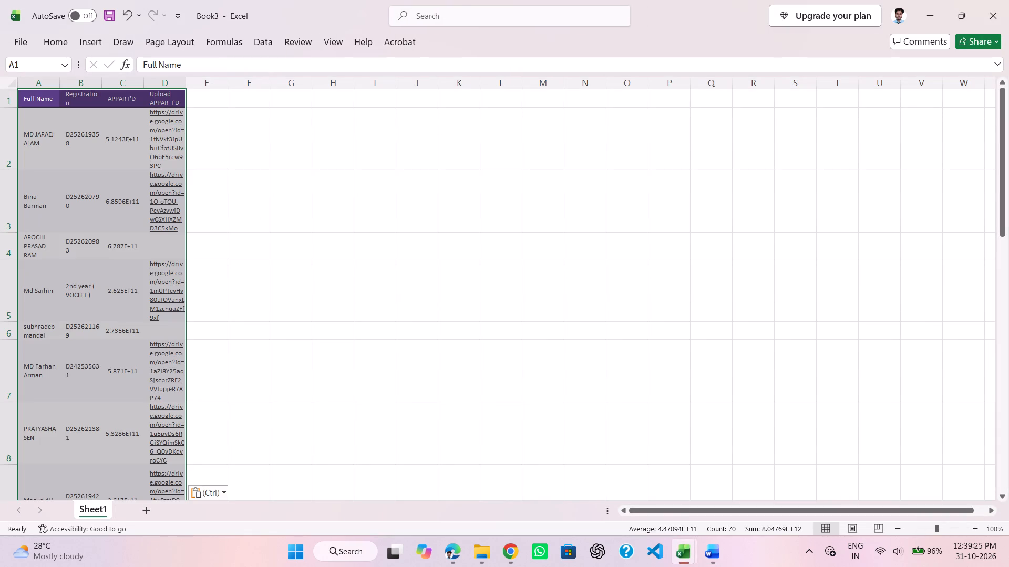
# Fill the "Full Name" header from cell A1 across the header row to cell D1.
pyautogui.click(27, 97)
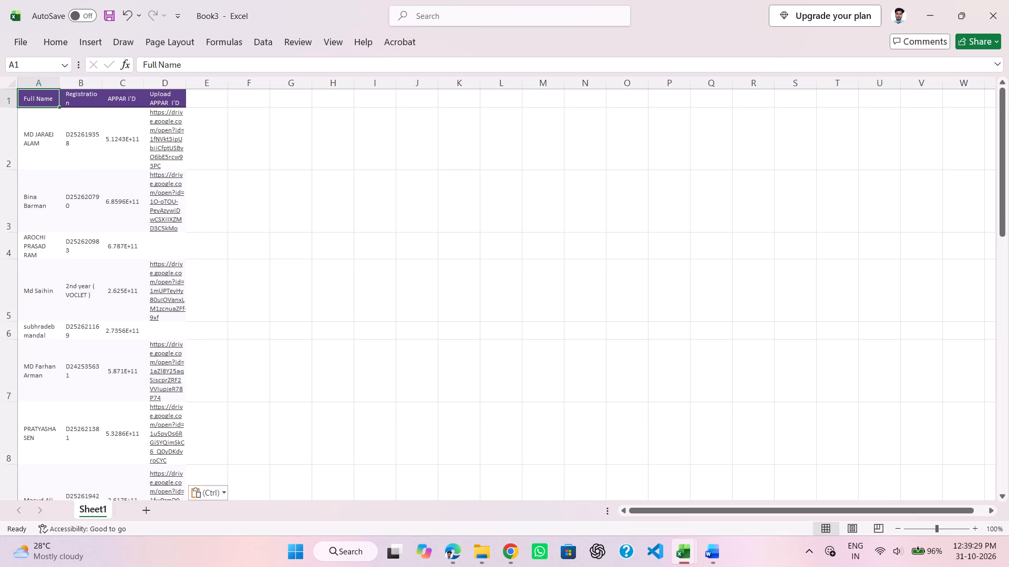
pyautogui.moveTo(58, 107); pyautogui.dragTo(166, 110)
pyautogui.click(90, 97)
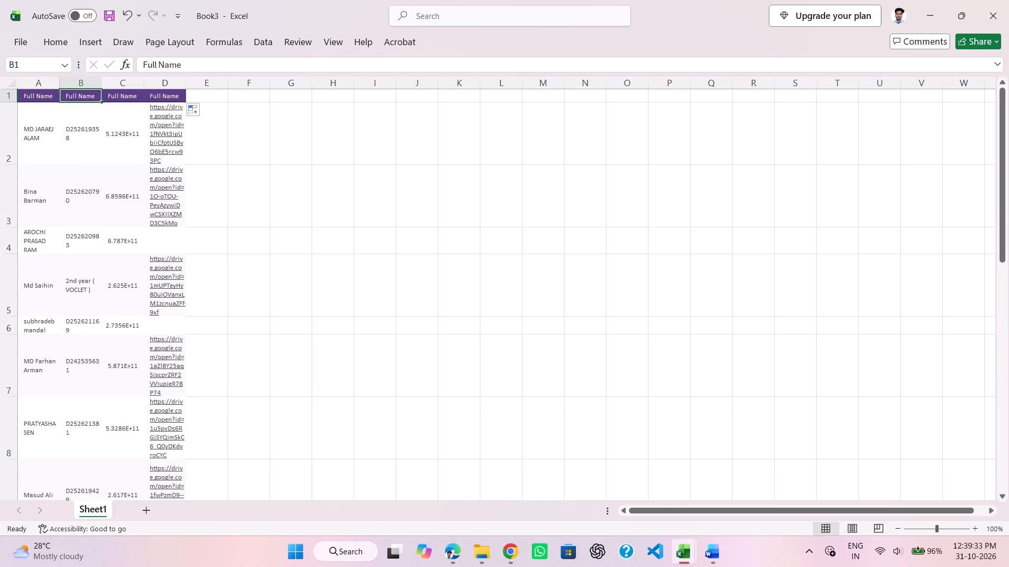
# Widen columns A, B and C so the names, registration numbers and APPAR IDs each fit on one line.
pyautogui.click(53, 86)
pyautogui.moveTo(60, 83); pyautogui.dragTo(147, 83)
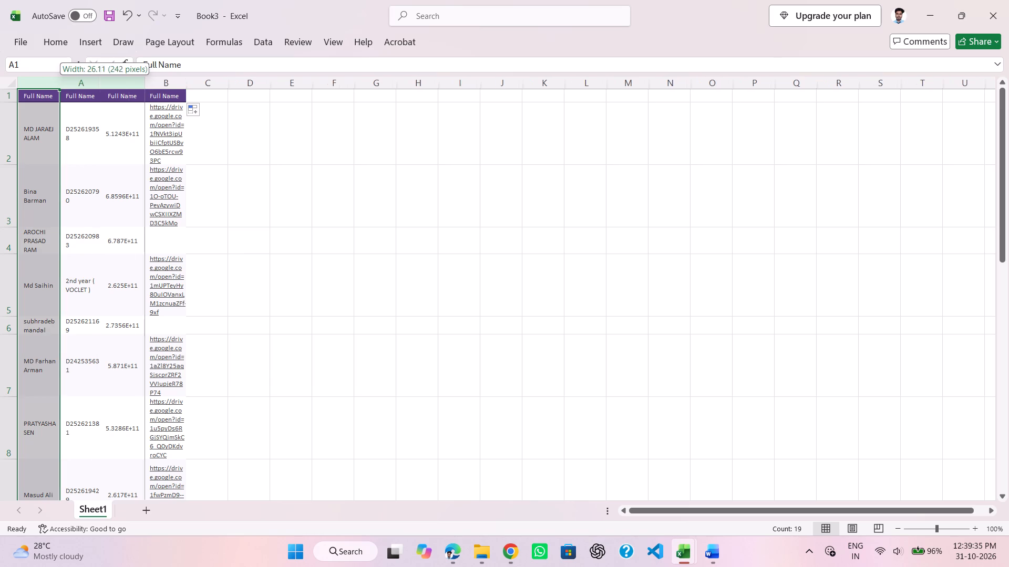
pyautogui.moveTo(147, 83); pyautogui.dragTo(149, 83)
pyautogui.click(163, 77)
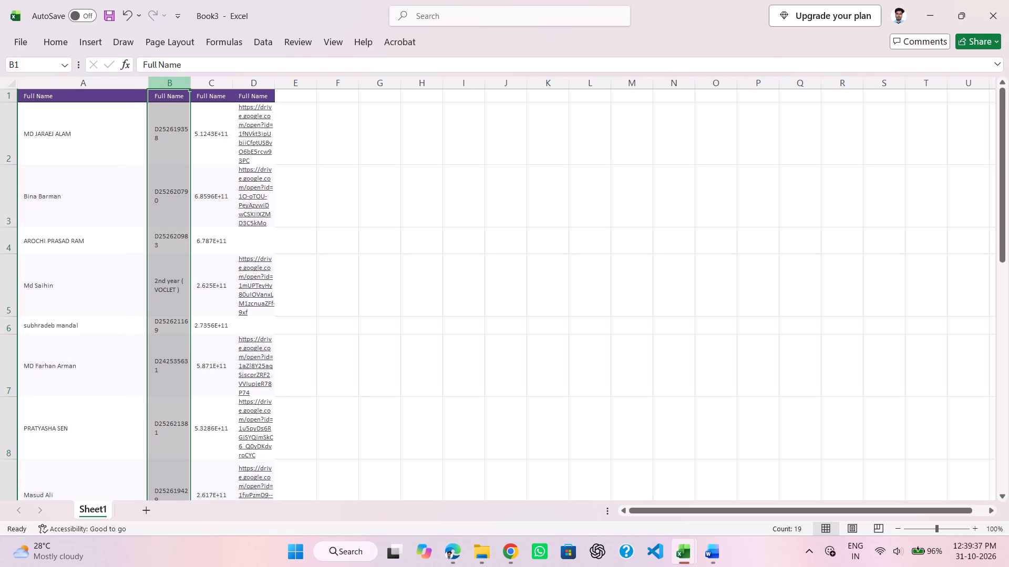
pyautogui.moveTo(191, 84); pyautogui.dragTo(256, 86)
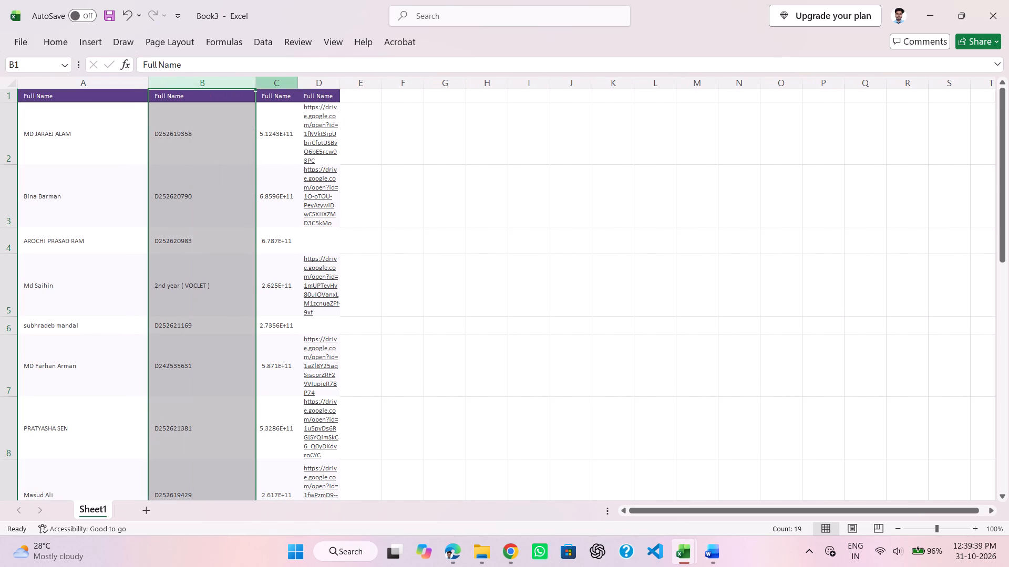
pyautogui.click(278, 85)
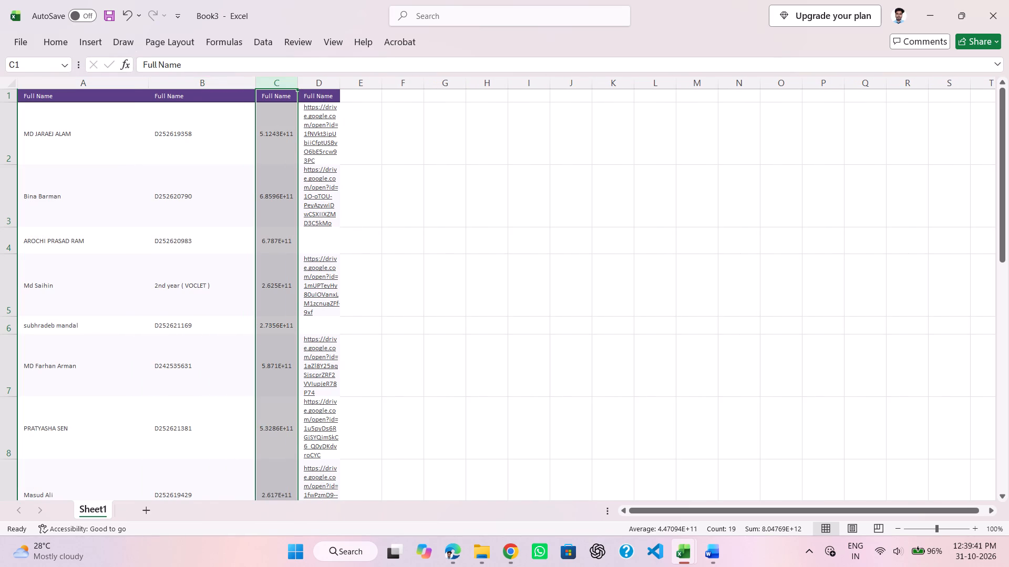
pyautogui.moveTo(296, 82); pyautogui.dragTo(384, 81)
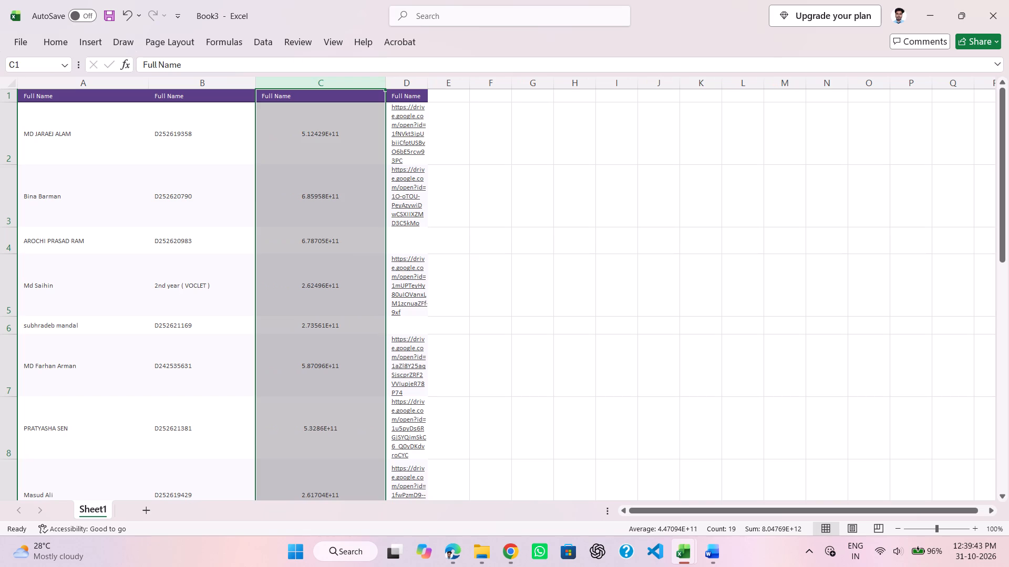
# Widen column D until each Google Drive upload link fits on a single line.
pyautogui.click(406, 85)
pyautogui.moveTo(428, 82); pyautogui.dragTo(439, 82)
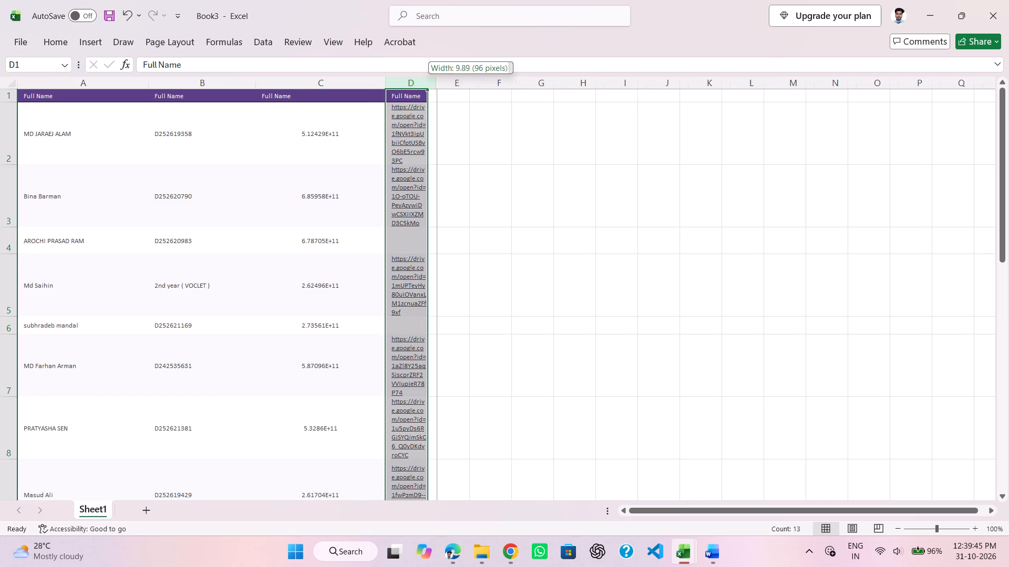
pyautogui.moveTo(439, 82); pyautogui.dragTo(560, 81)
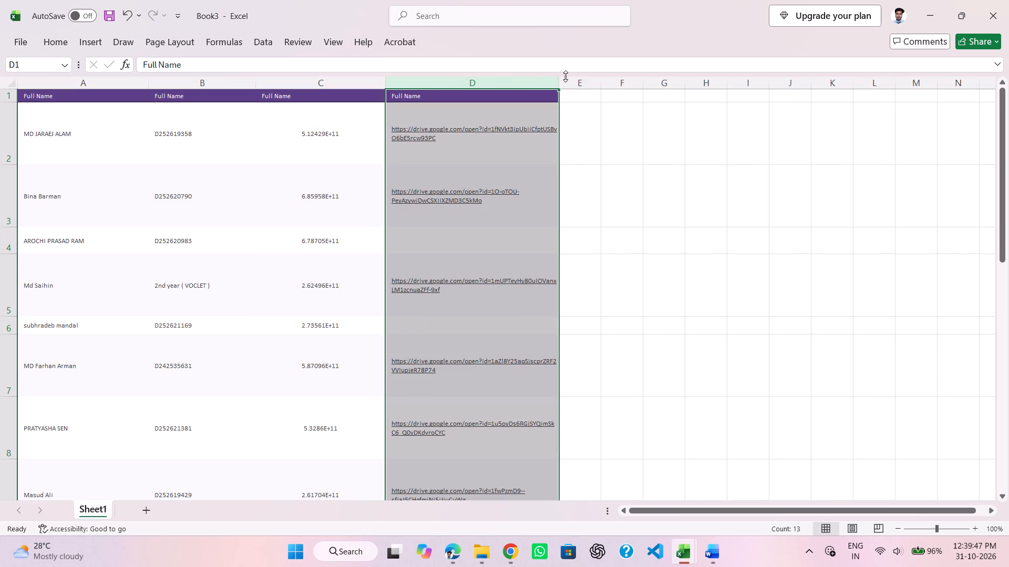
pyautogui.click(557, 82)
pyautogui.moveTo(559, 82); pyautogui.dragTo(585, 84)
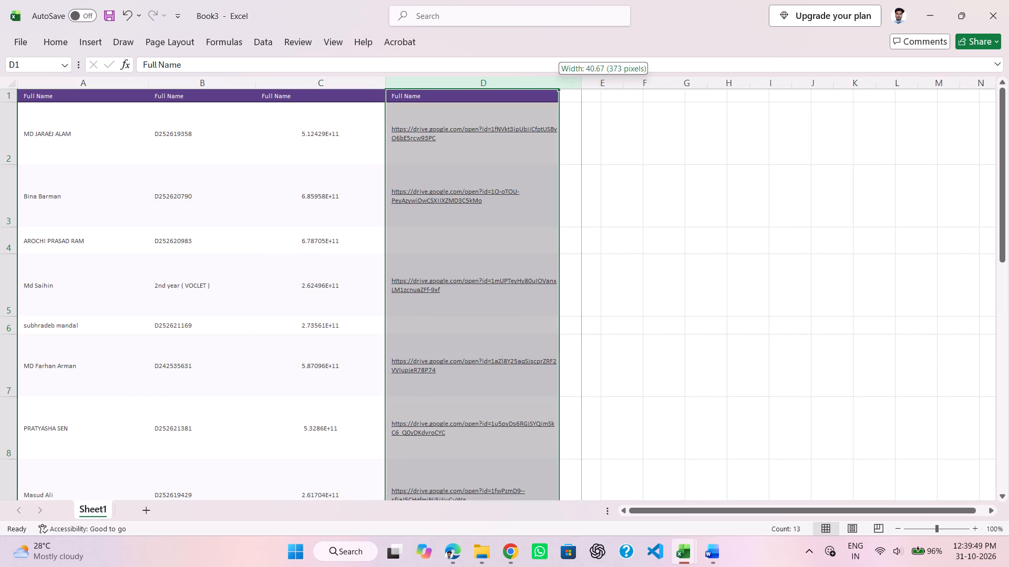
pyautogui.moveTo(585, 84); pyautogui.dragTo(647, 88)
pyautogui.click(681, 159)
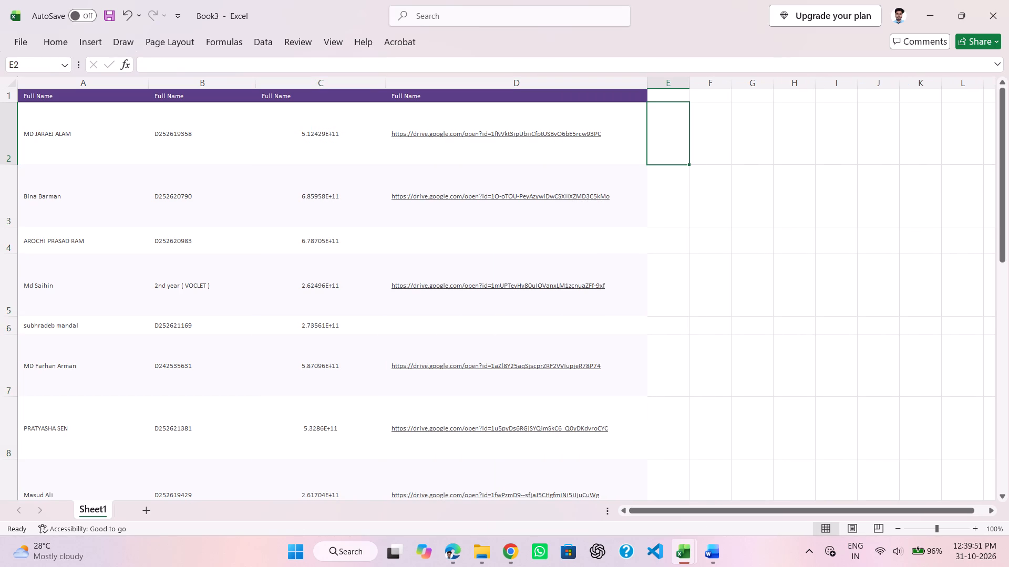
# Centre the contents of columns A to C horizontally, from the header row through row 23.
pyautogui.click(79, 98)
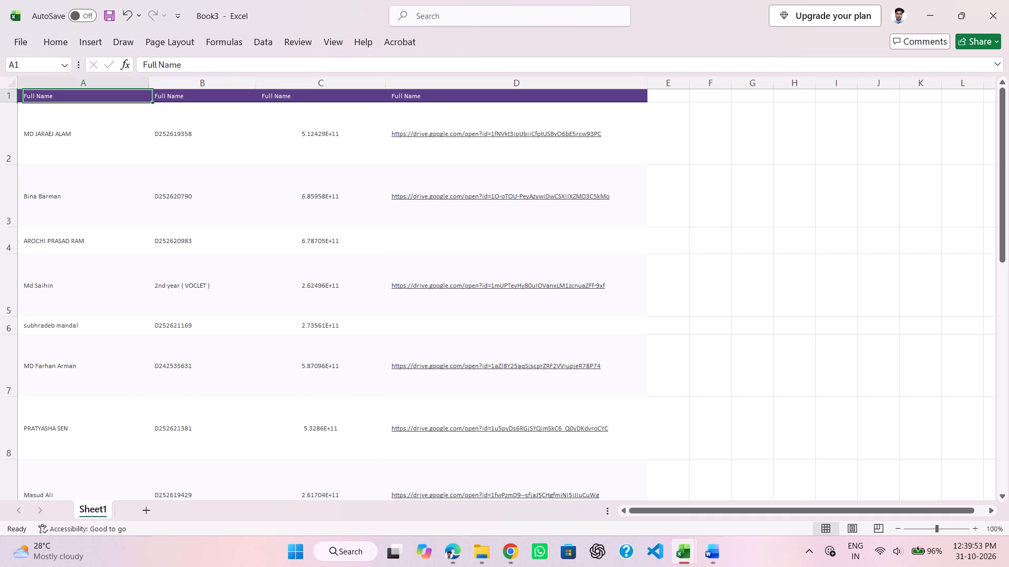
pyautogui.moveTo(149, 92); pyautogui.dragTo(89, 98)
pyautogui.doubleClick(73, 120)
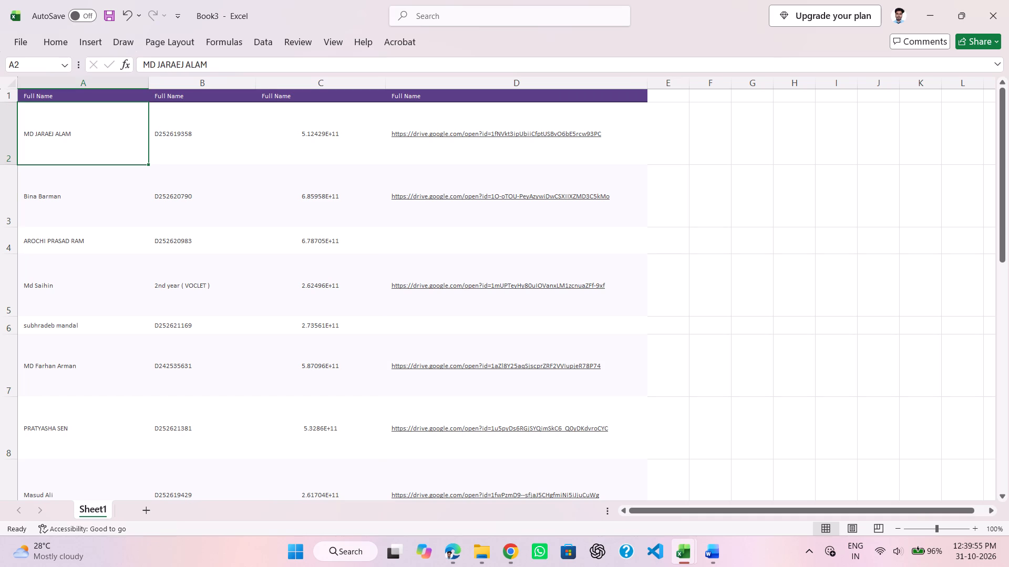
pyautogui.click(31, 95)
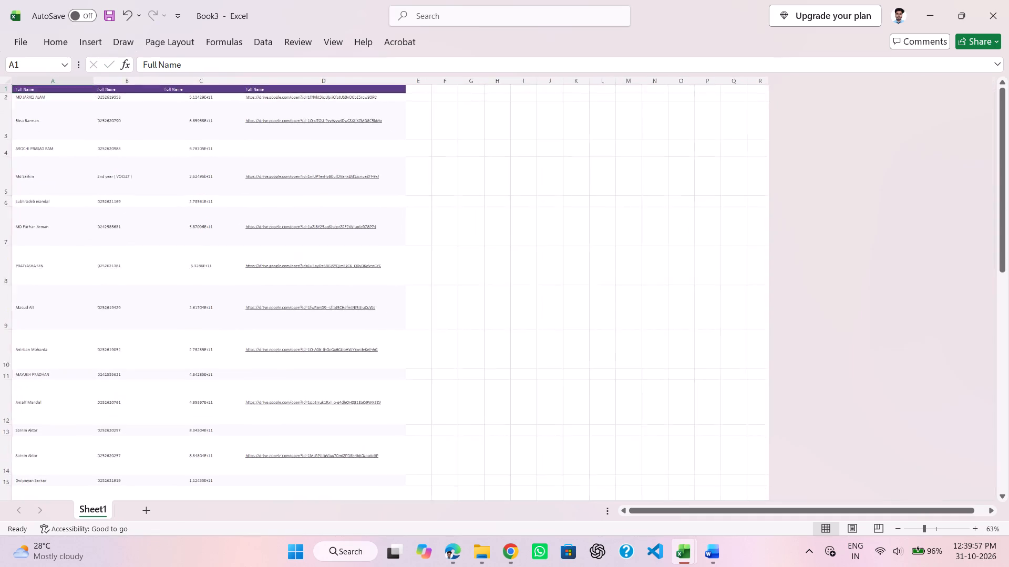
pyautogui.moveTo(16, 86); pyautogui.dragTo(43, 115)
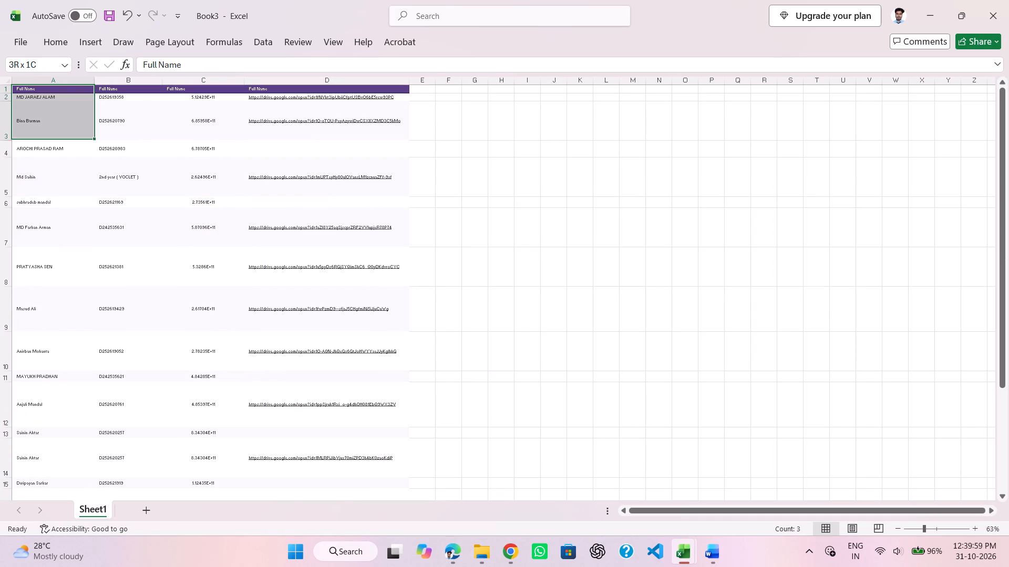
pyautogui.moveTo(43, 115); pyautogui.dragTo(48, 291)
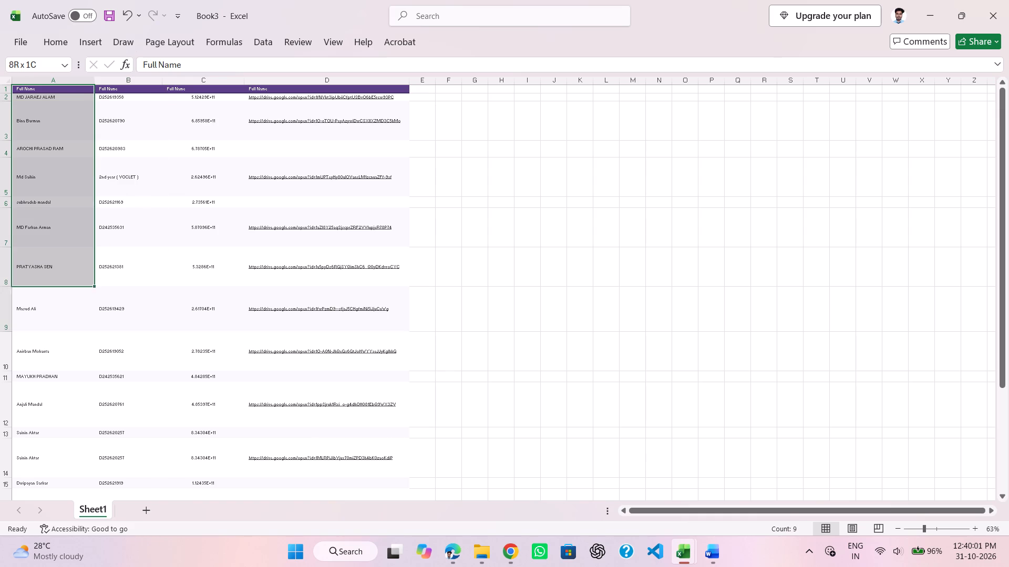
pyautogui.moveTo(48, 291); pyautogui.dragTo(169, 500)
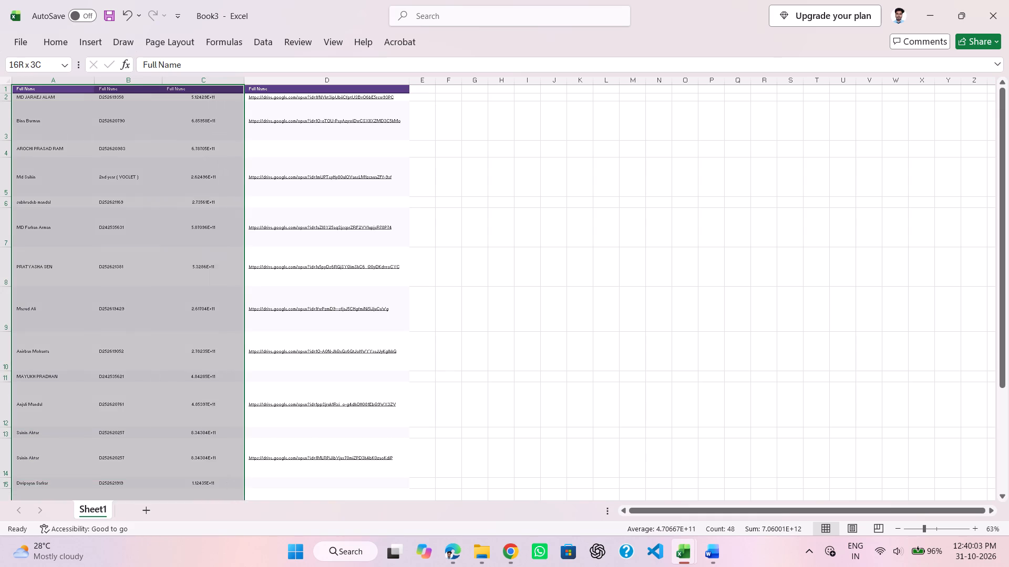
pyautogui.moveTo(169, 500); pyautogui.dragTo(161, 509)
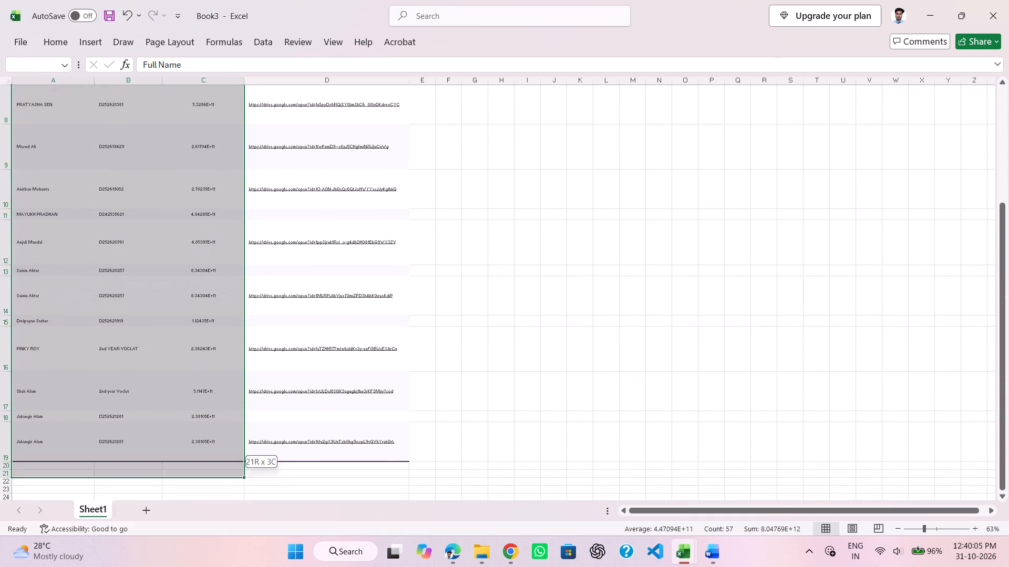
pyautogui.moveTo(161, 509); pyautogui.dragTo(173, 359)
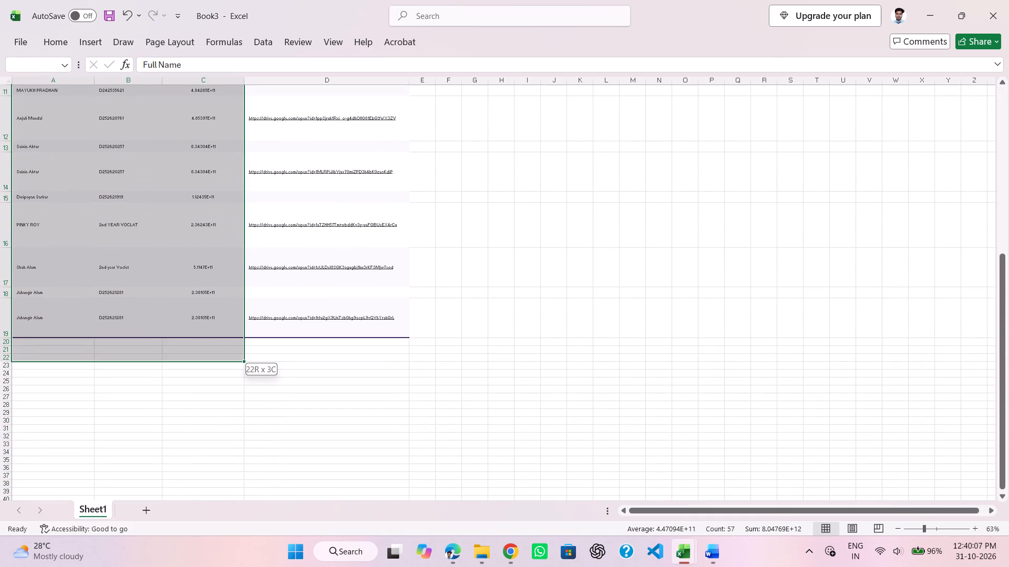
pyautogui.moveTo(173, 359); pyautogui.dragTo(174, 362)
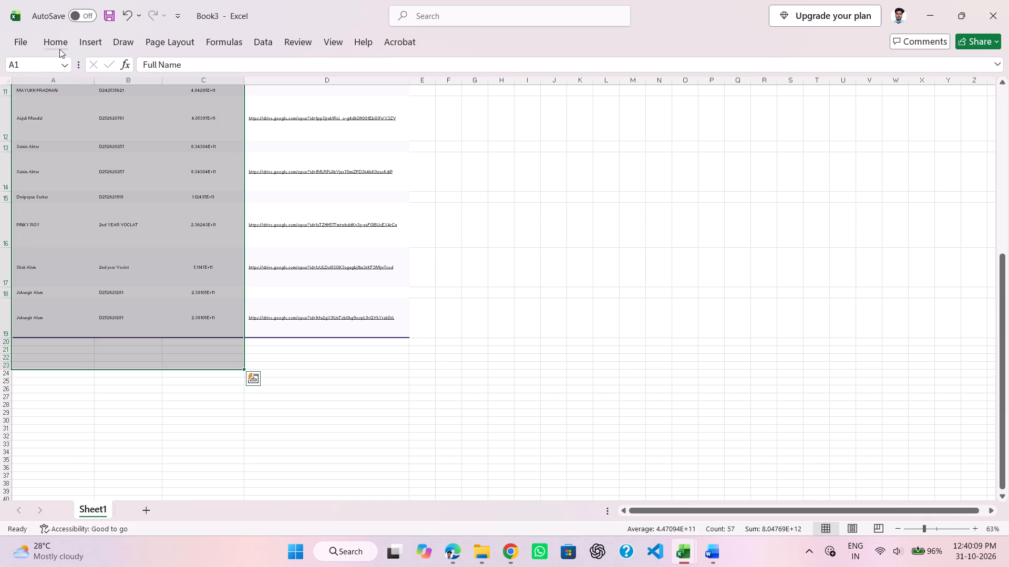
pyautogui.click(59, 47)
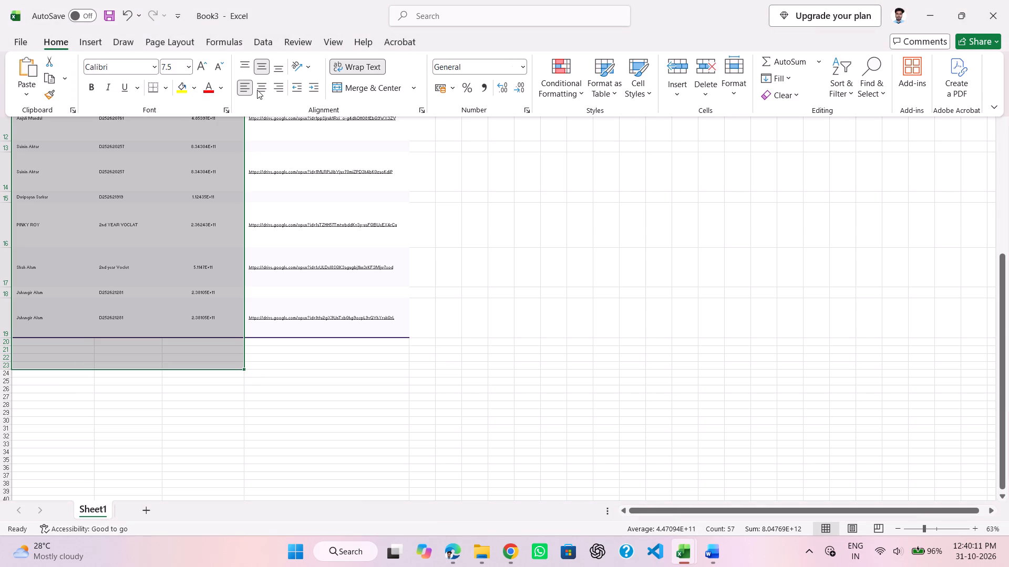
pyautogui.click(258, 90)
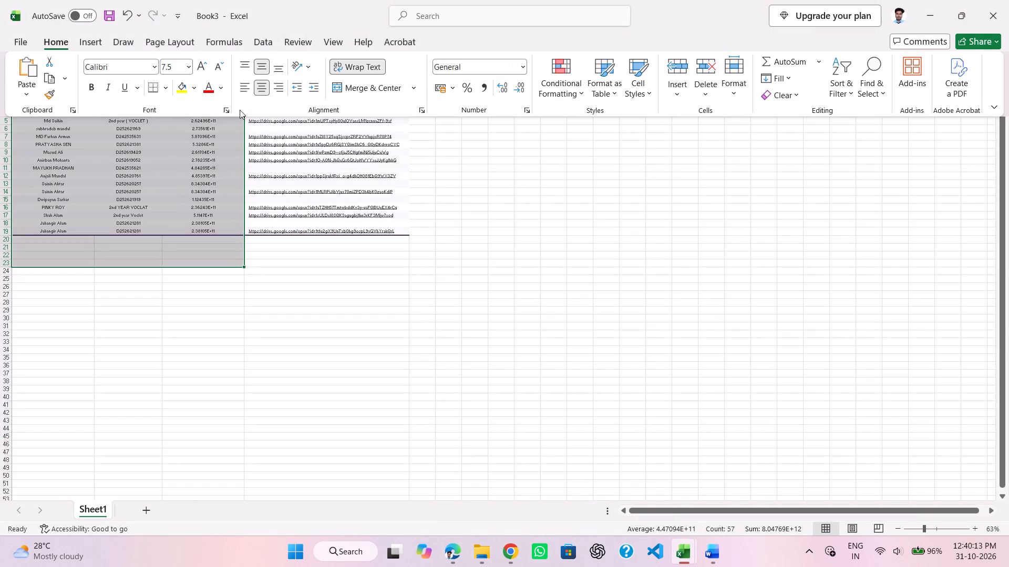
pyautogui.click(203, 310)
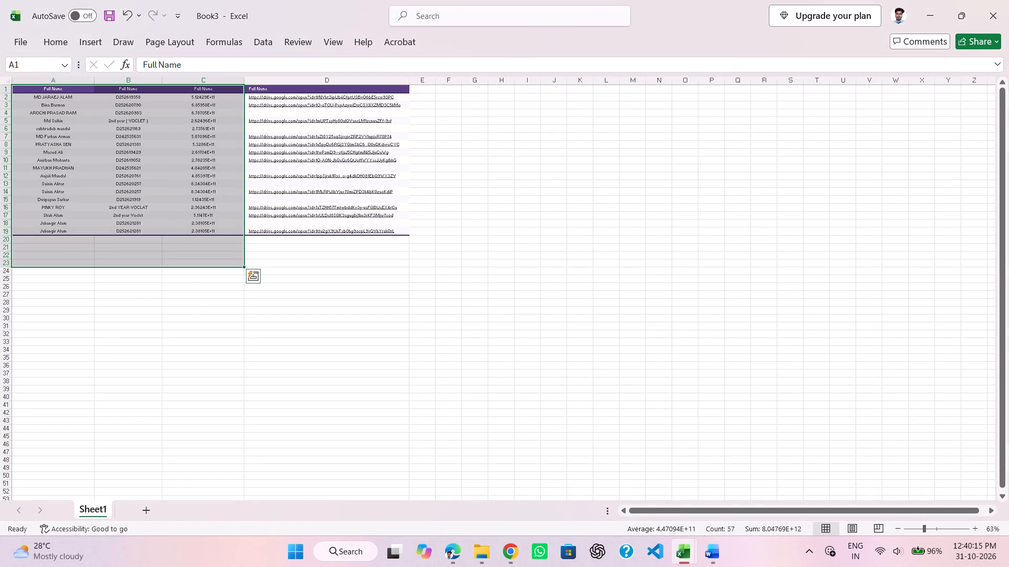
# Left-align the names in column A from A2 to A22, leaving out the header cell.
pyautogui.scroll(4, 203, 310)
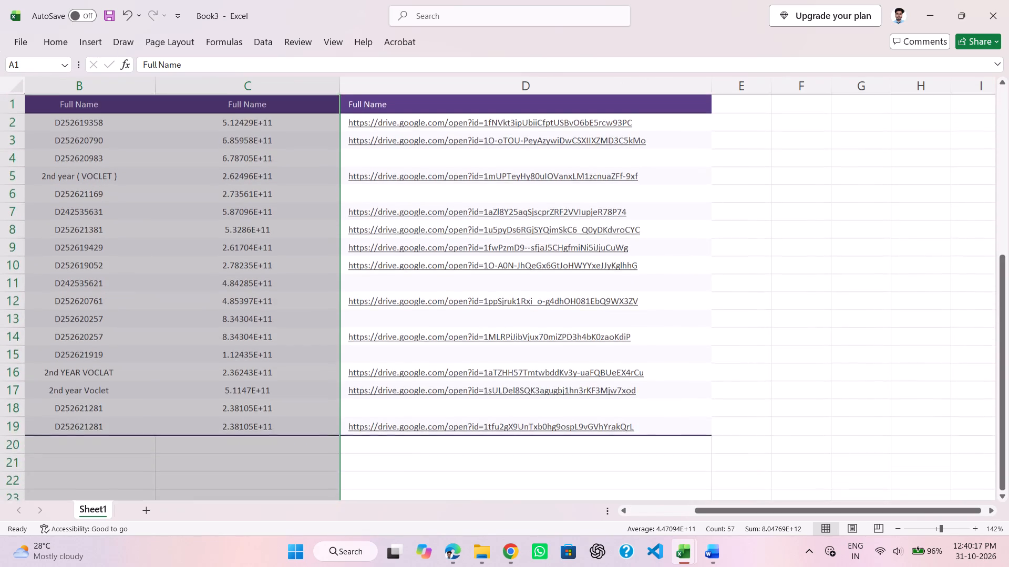
pyautogui.scroll(1, 203, 310)
pyautogui.click(651, 269)
pyautogui.hscroll(1, 305, 277)
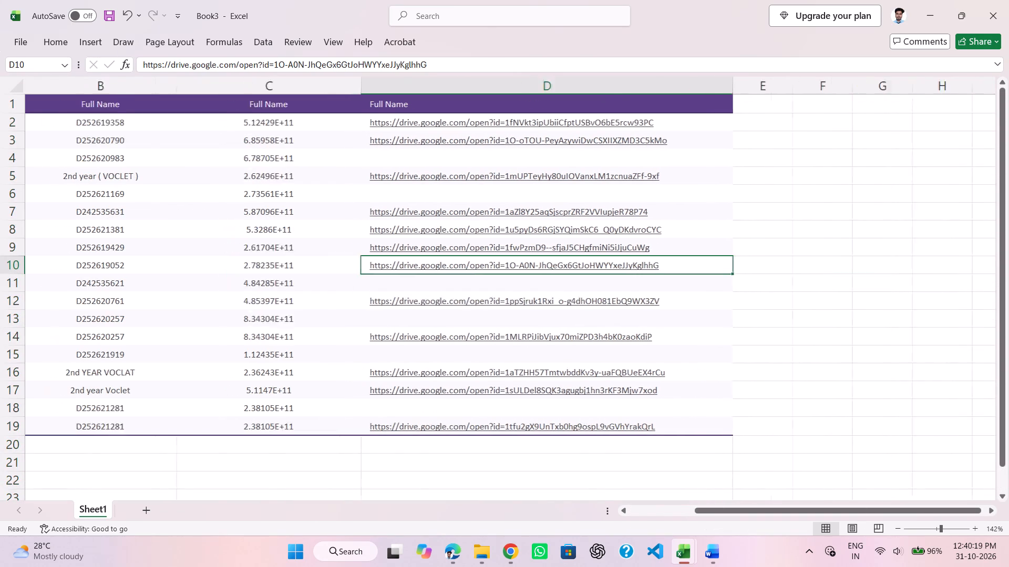
pyautogui.hscroll(3, 305, 277)
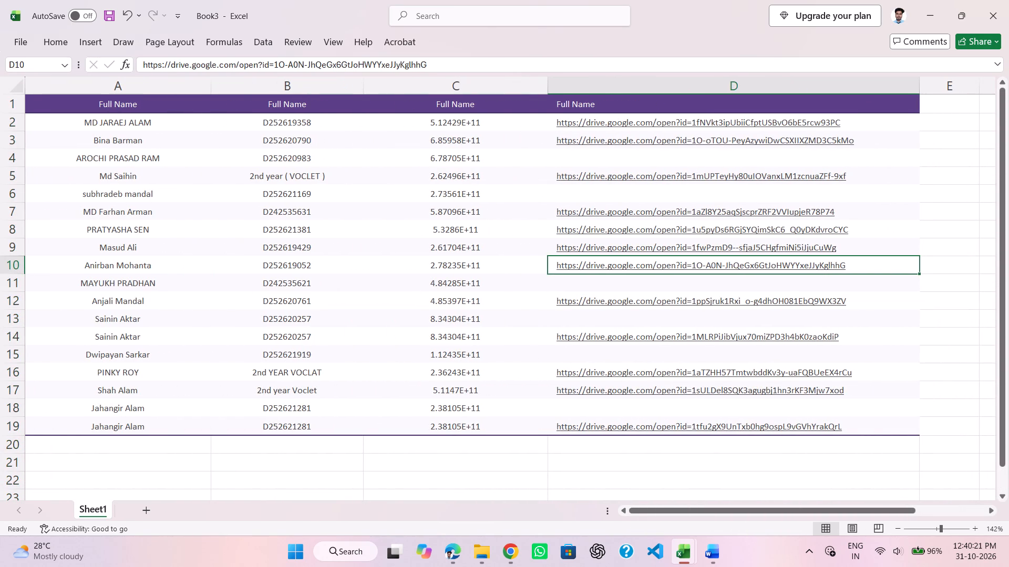
pyautogui.click(96, 108)
pyautogui.click(67, 121)
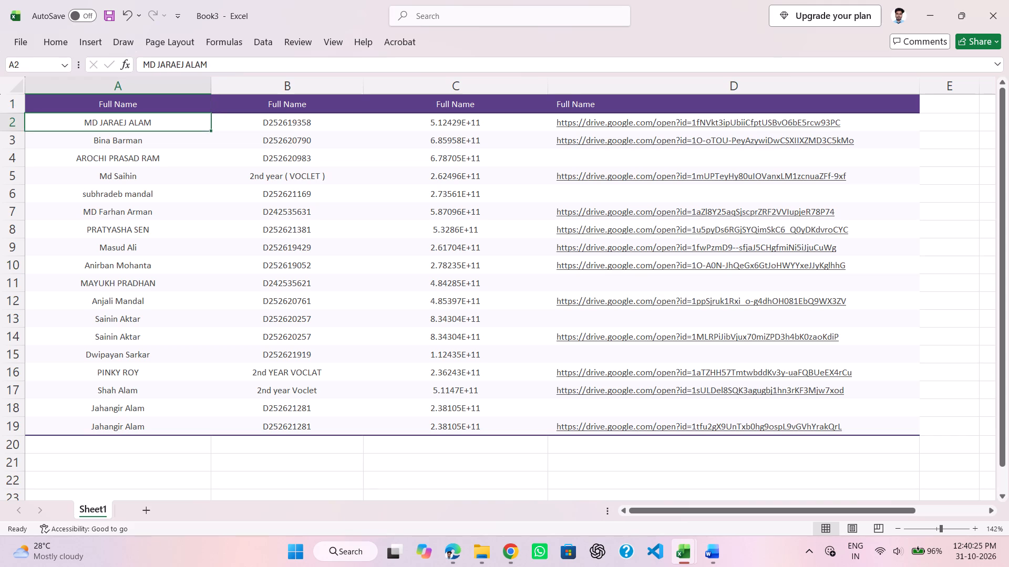
pyautogui.moveTo(84, 122); pyautogui.dragTo(172, 225)
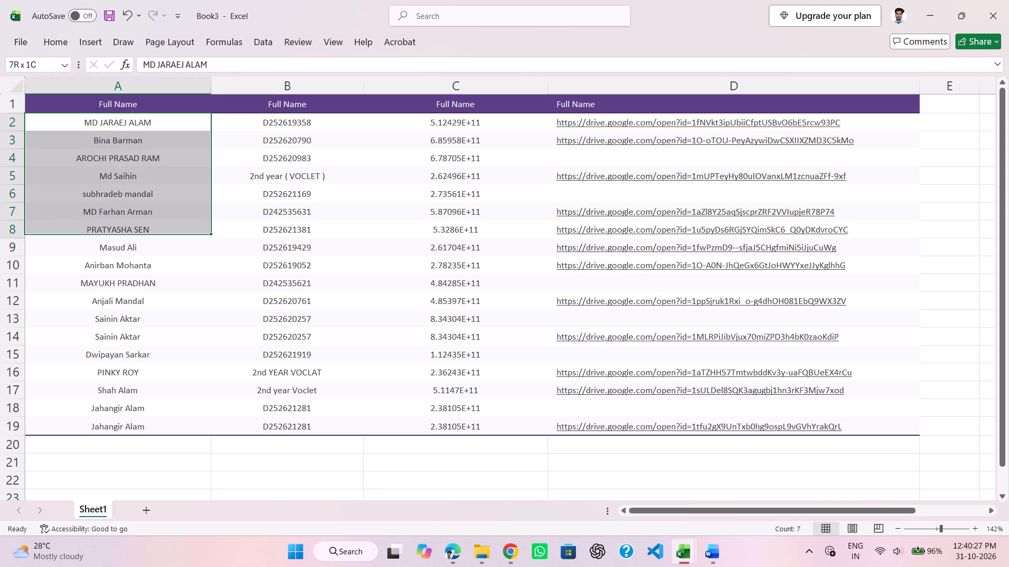
pyautogui.moveTo(172, 225); pyautogui.dragTo(189, 429)
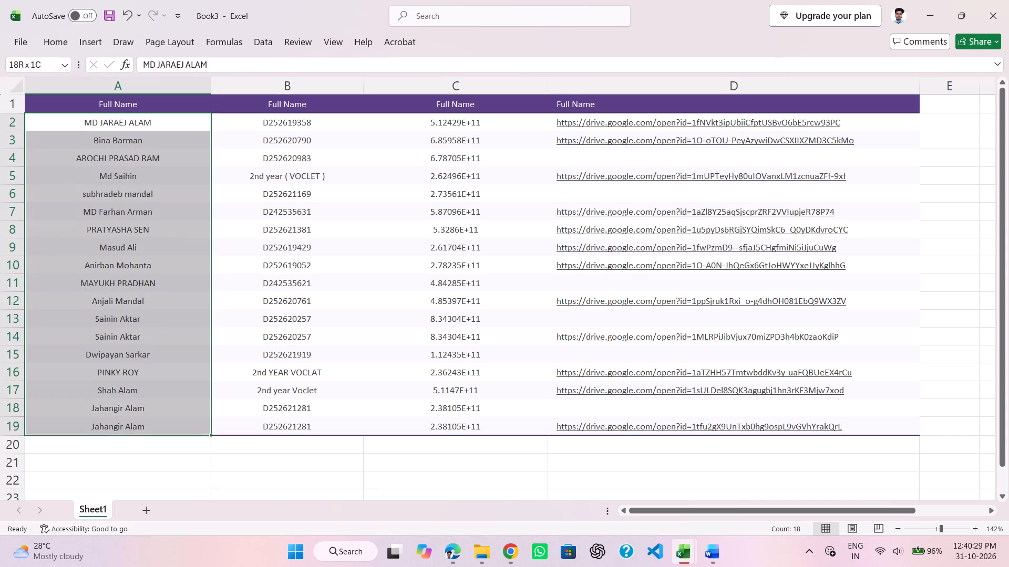
pyautogui.moveTo(189, 429); pyautogui.dragTo(188, 480)
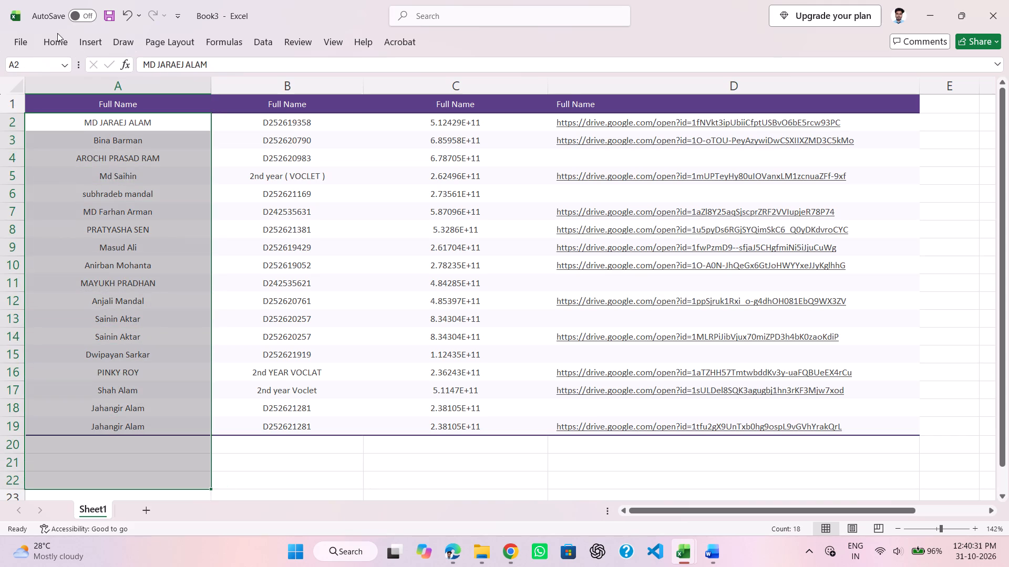
pyautogui.click(57, 33)
pyautogui.click(242, 85)
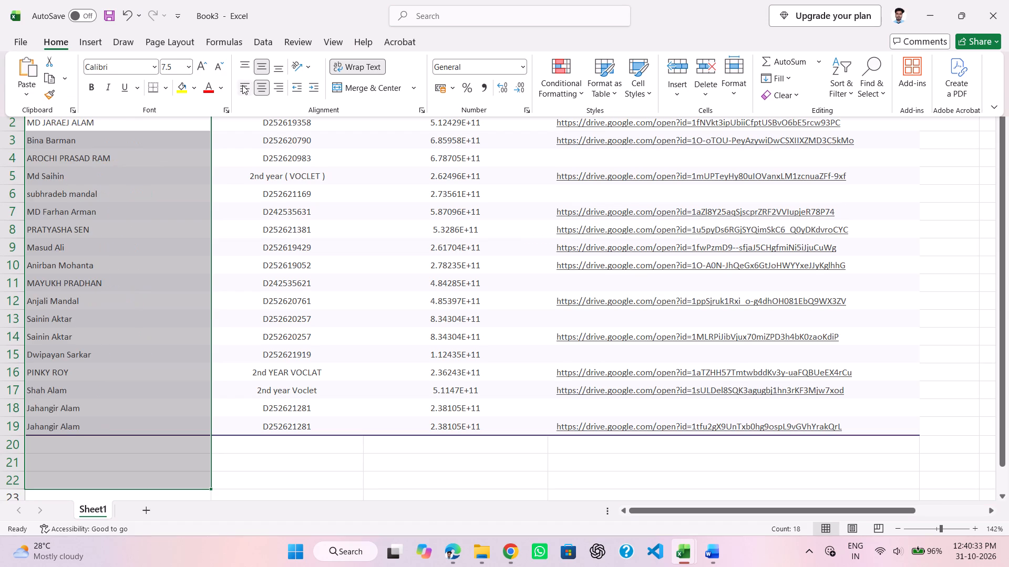
pyautogui.click(252, 179)
pyautogui.click(371, 187)
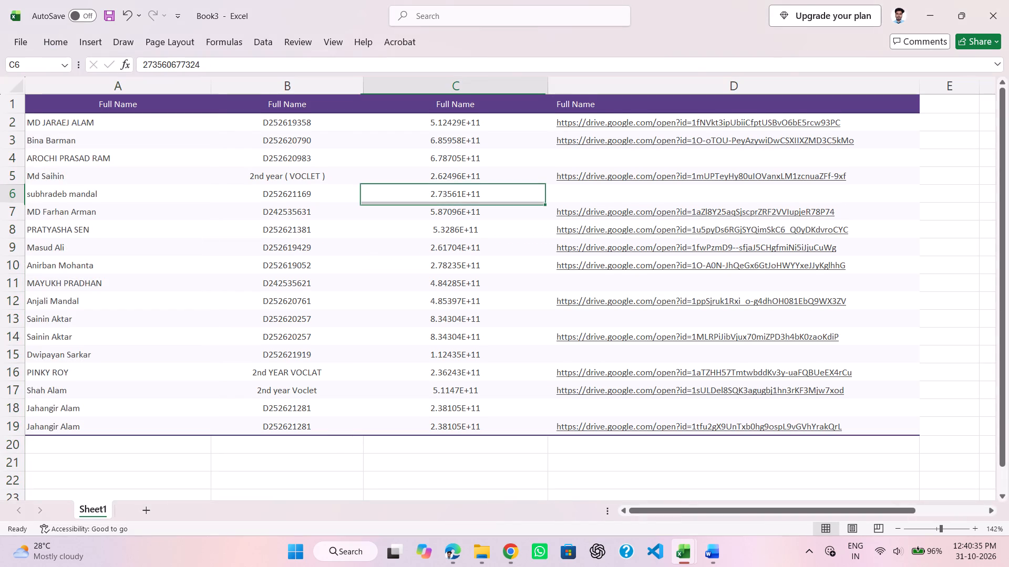
# Select header cell C1 above the APPAR ID numbers.
pyautogui.scroll(2, 371, 187)
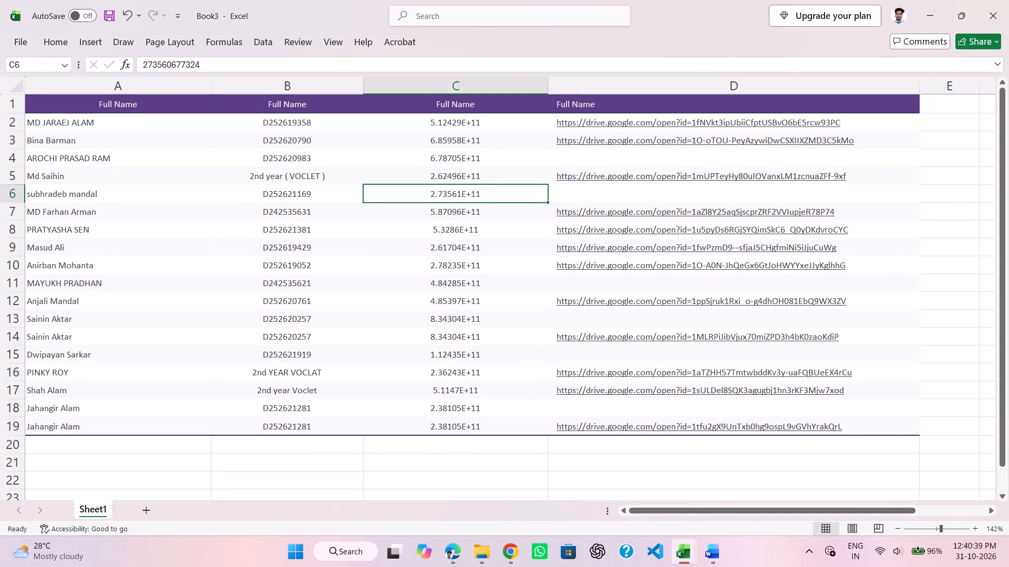
pyautogui.click(459, 105)
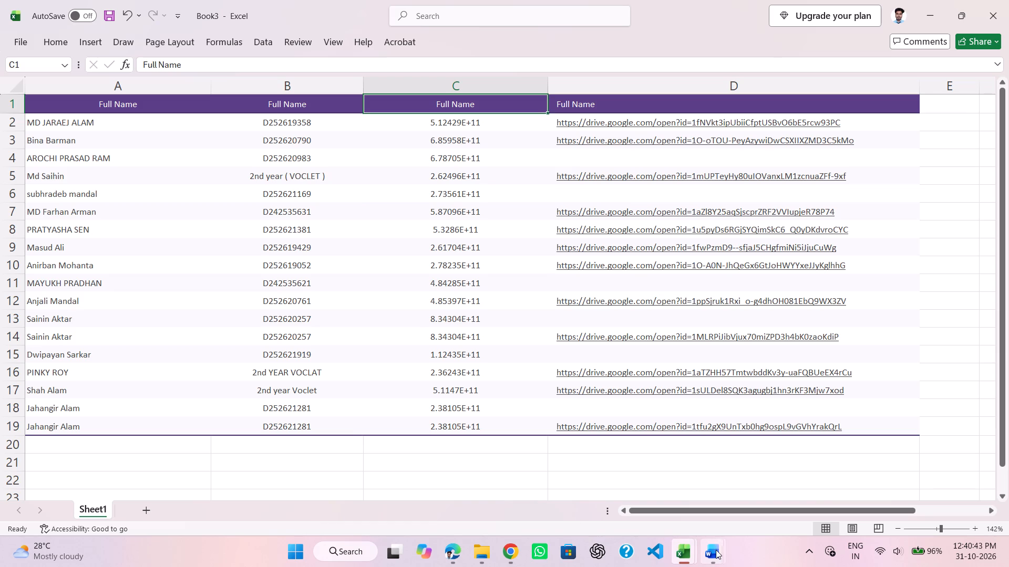
# Switch to the Word copy of the responses and examine the Registration and APPAR ID columns from the header to the last row.
pyautogui.click(709, 500)
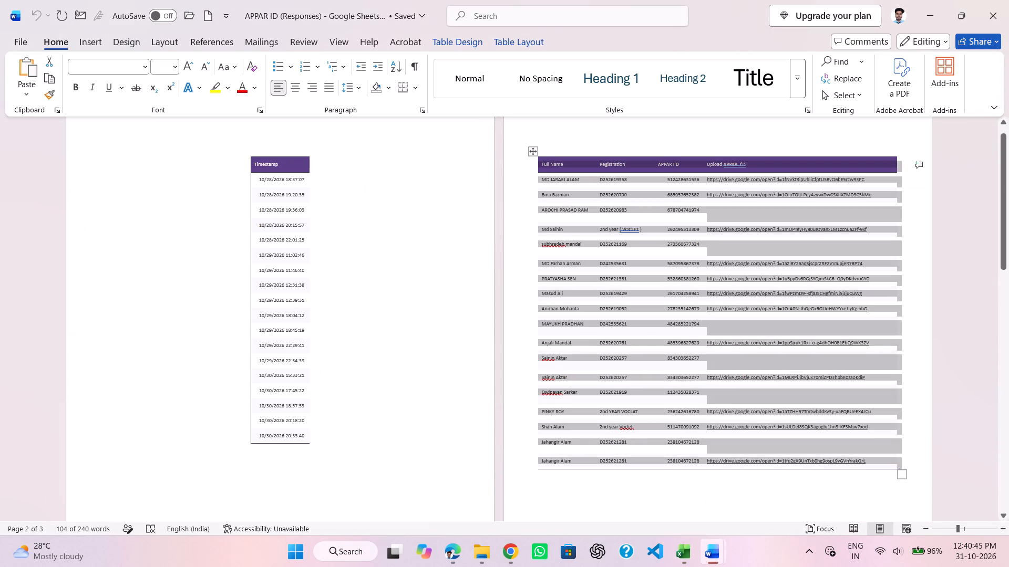
pyautogui.click(653, 227)
pyautogui.keyDown('ctrl'); pyautogui.scroll(4, 653, 227); pyautogui.keyUp('ctrl')
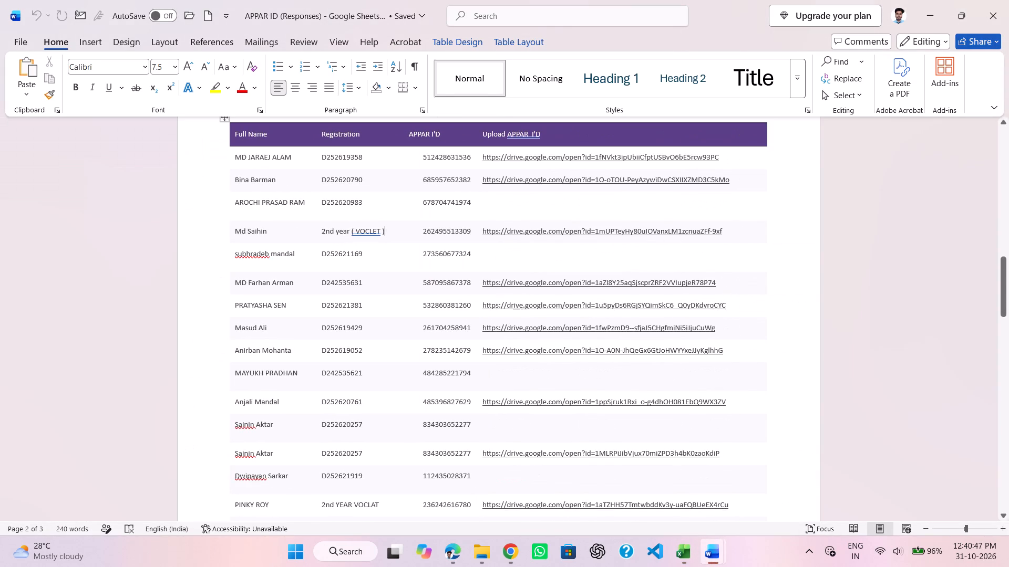
pyautogui.click(442, 142)
pyautogui.doubleClick(434, 138)
pyautogui.moveTo(401, 131); pyautogui.dragTo(462, 149)
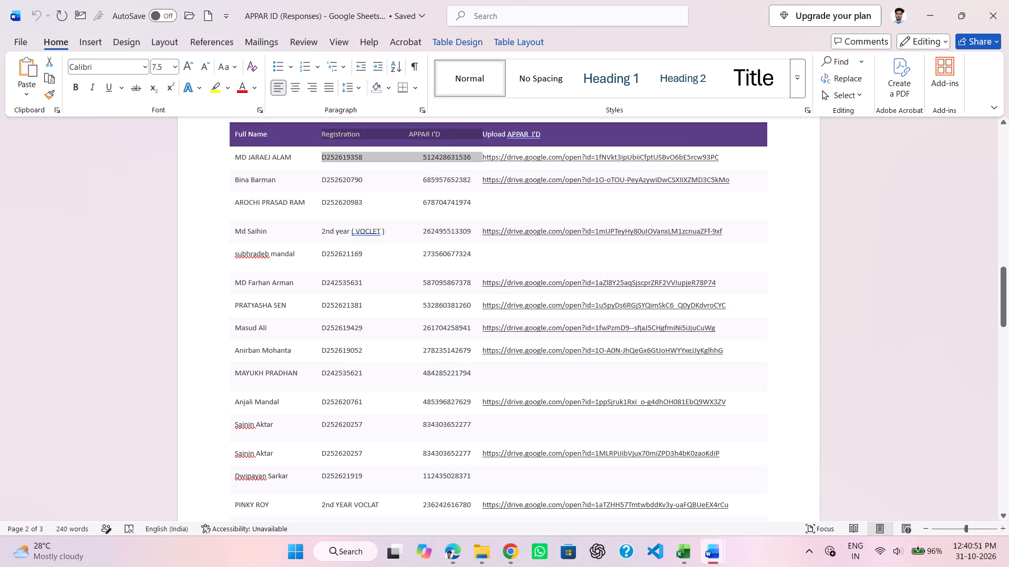
pyautogui.moveTo(462, 149); pyautogui.dragTo(482, 257)
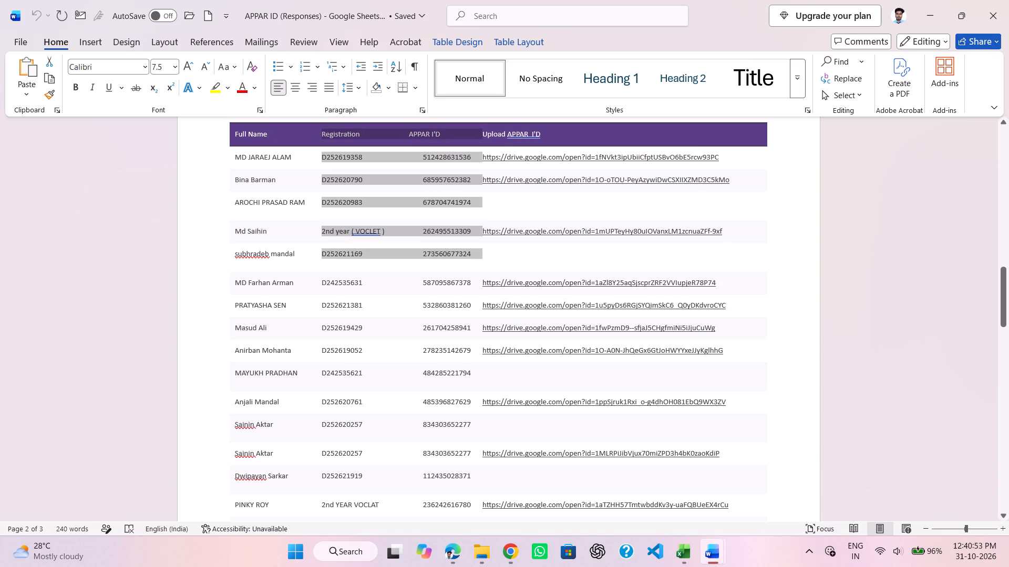
pyautogui.moveTo(482, 257); pyautogui.dragTo(471, 447)
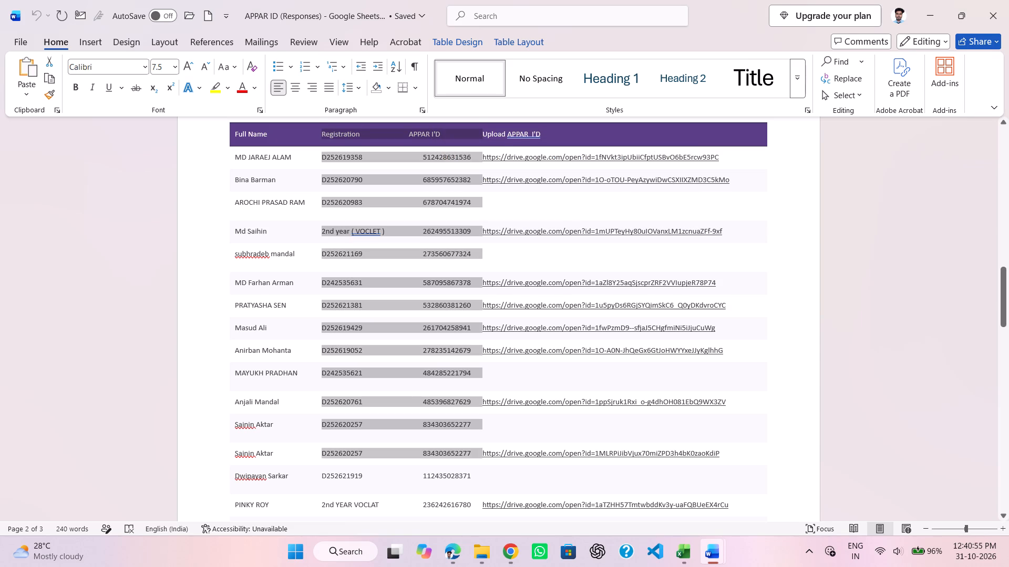
pyautogui.moveTo(471, 447); pyautogui.dragTo(467, 492)
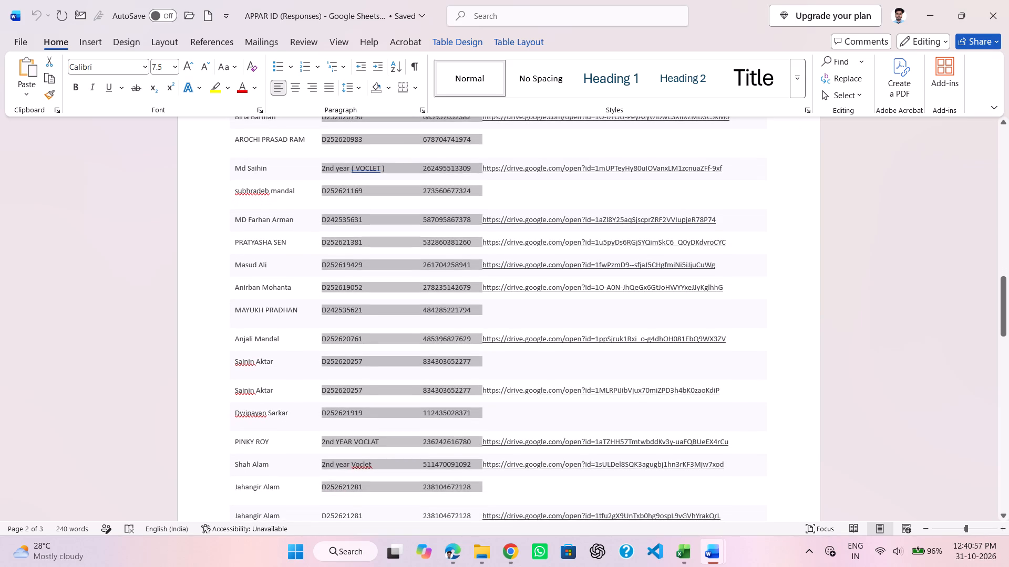
pyautogui.moveTo(467, 492); pyautogui.dragTo(471, 511)
pyautogui.moveTo(471, 511); pyautogui.dragTo(471, 509)
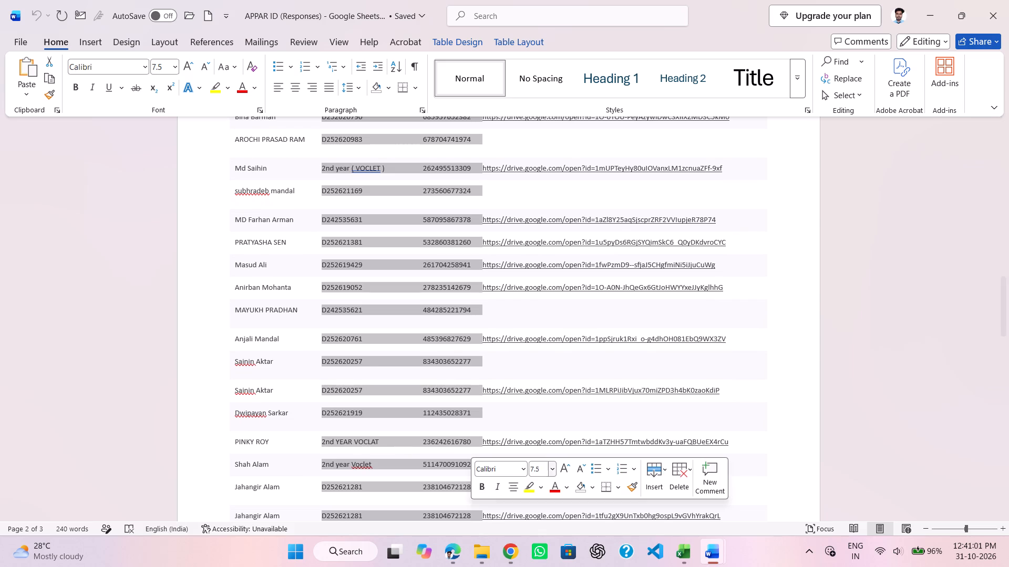
pyautogui.click(626, 414)
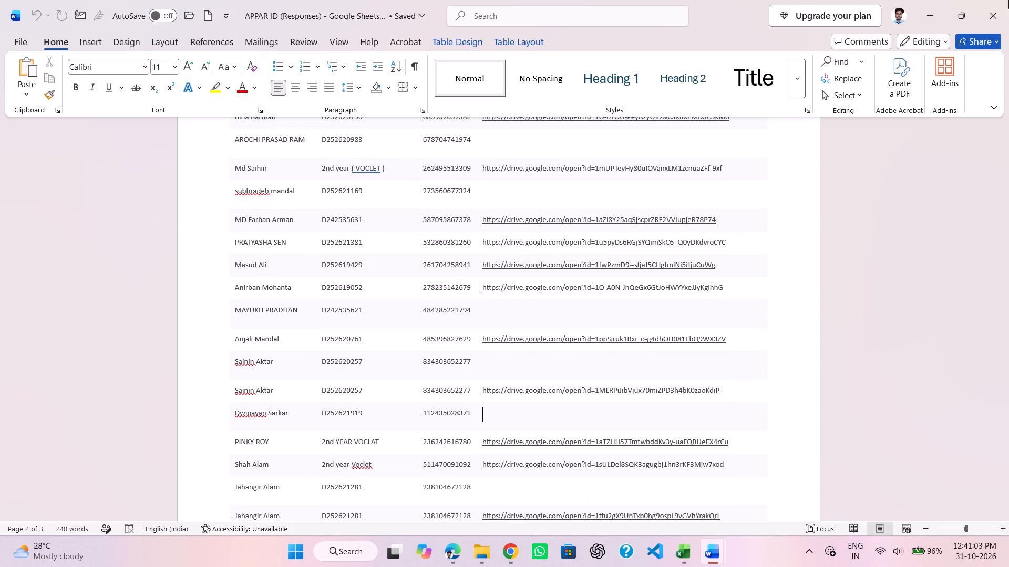
# Close the Word document with the APPAR ID responses and return to the Excel workbook.
pyautogui.click(1008, 15)
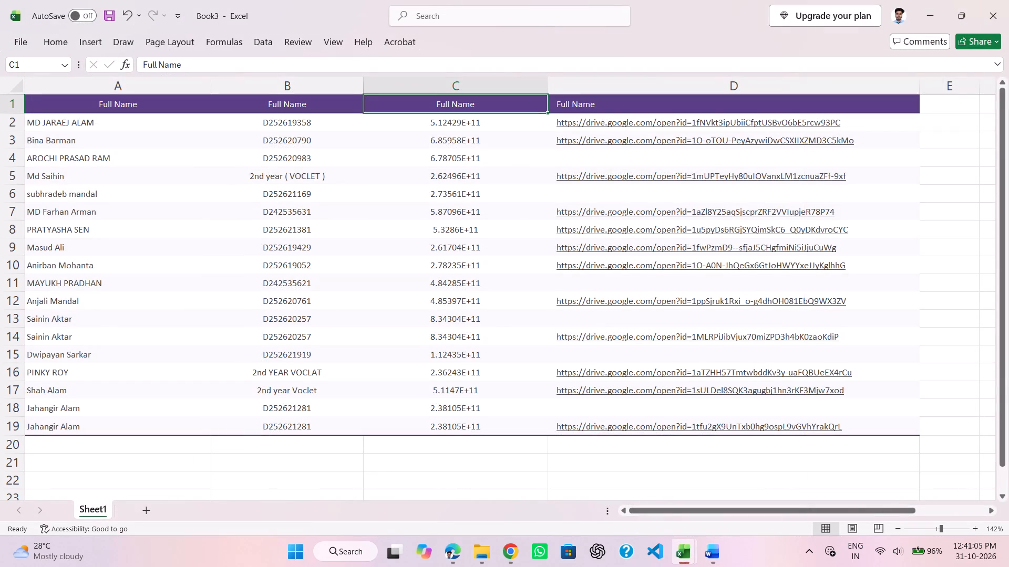
# Close the Book3 workbook without saving its changes.
pyautogui.scroll(2, 367, 270)
pyautogui.click(998, 5)
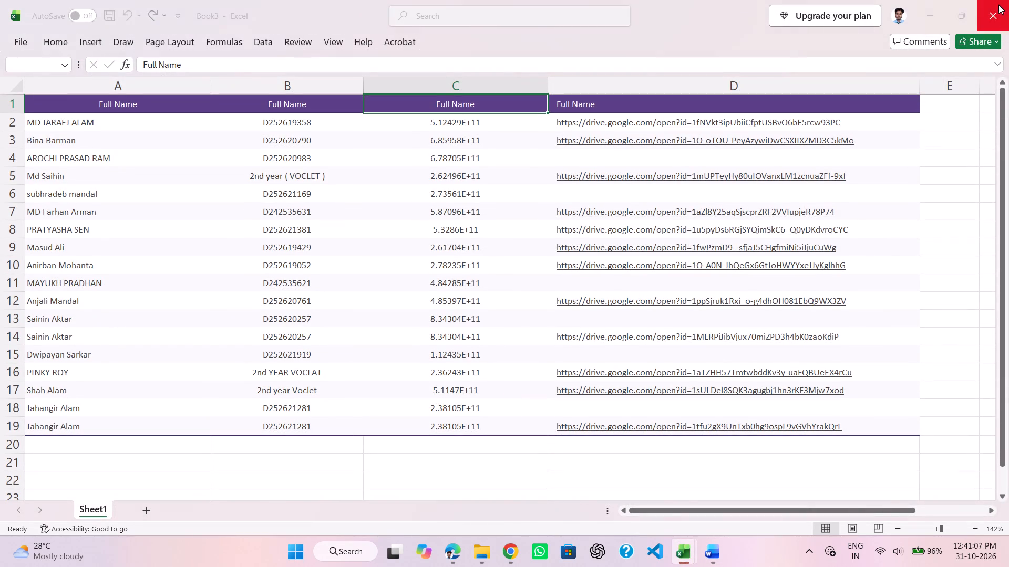
pyautogui.click(549, 342)
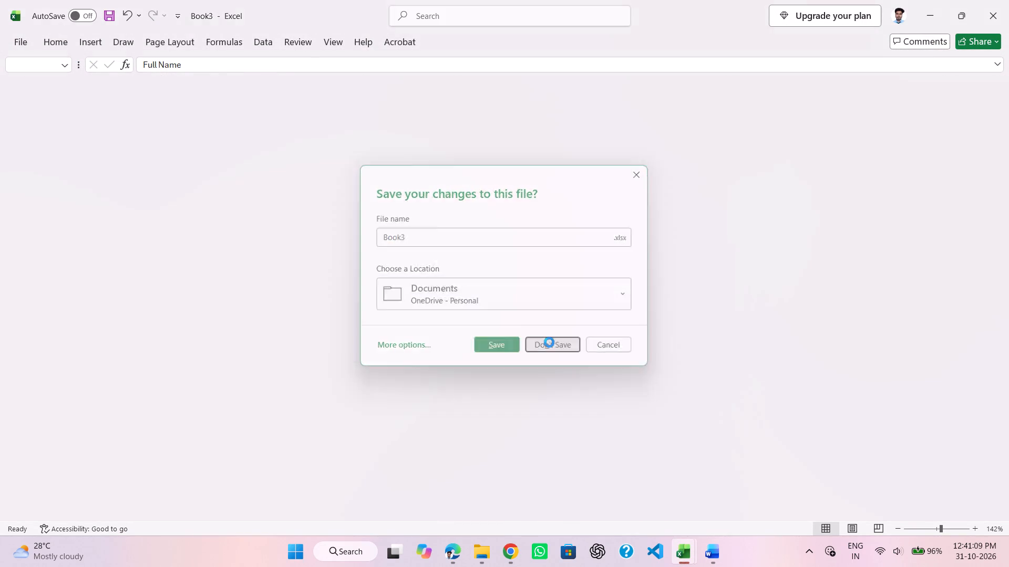